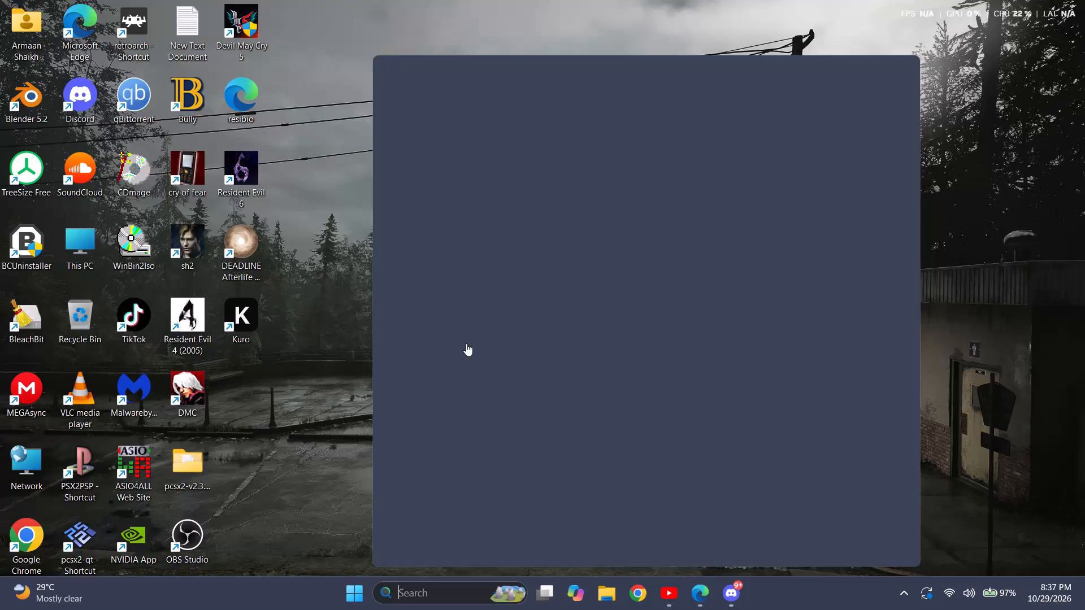
Search the computer for "ku" and launch the Kuro app.
type("ku")
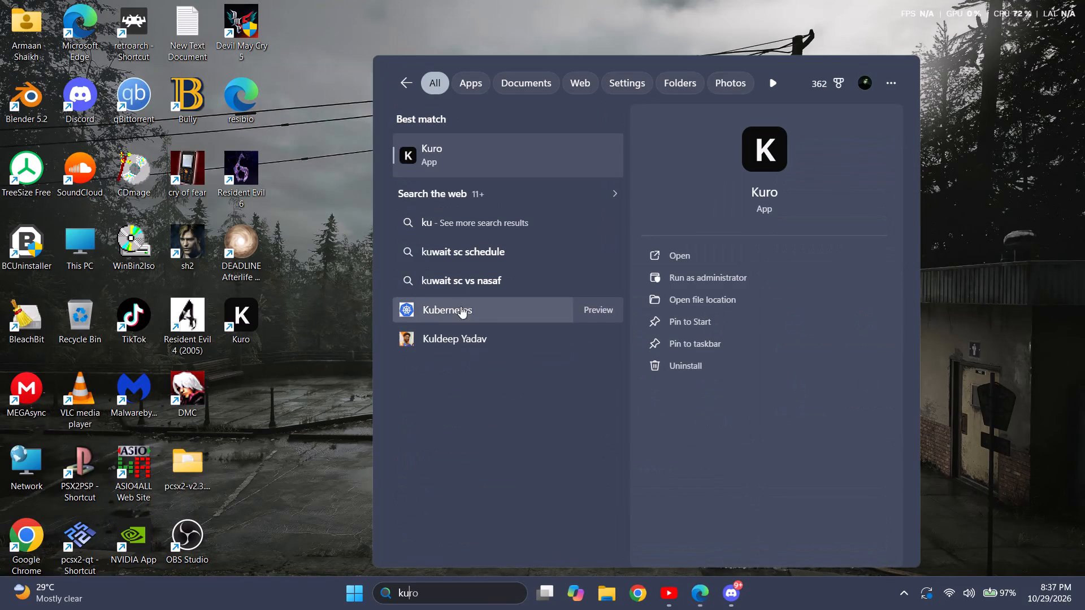
left_click(528, 155)
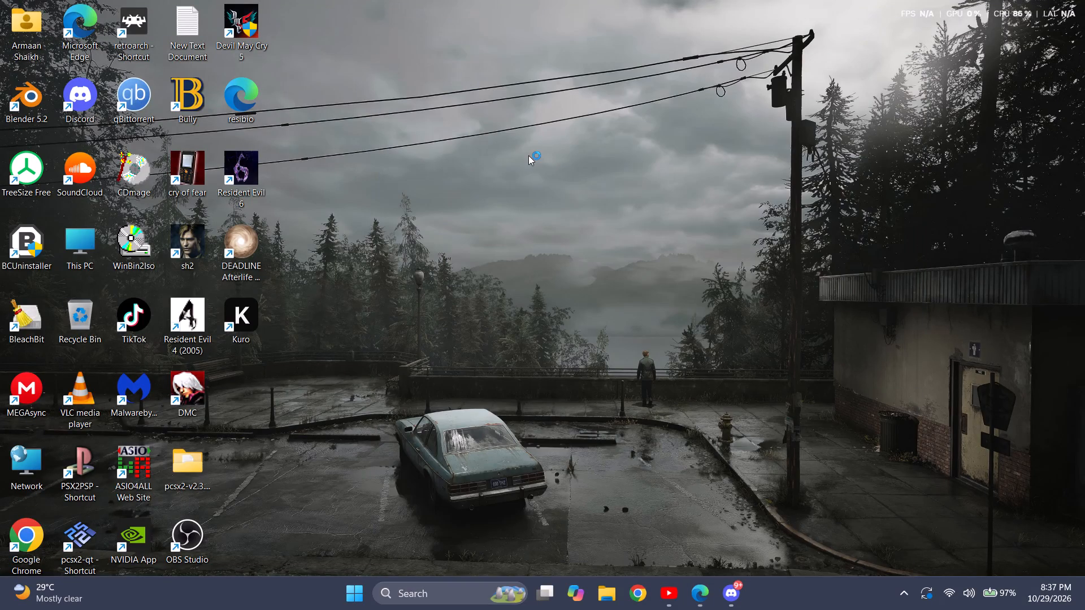
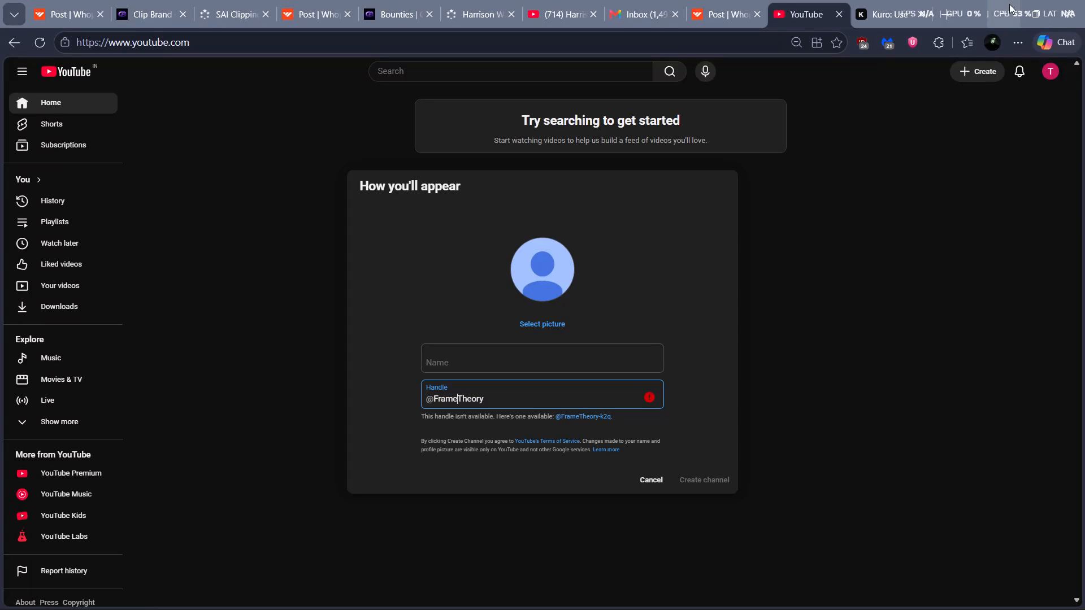
Minimize the browser window and launch the Kuro app from the recent searches.
left_click(1009, 4)
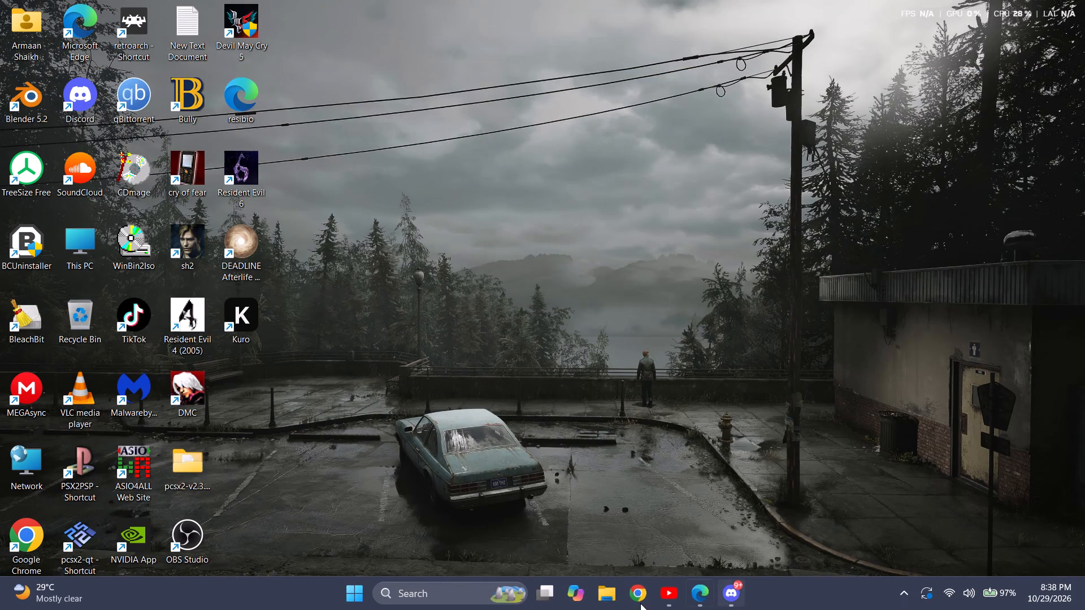
left_click(472, 583)
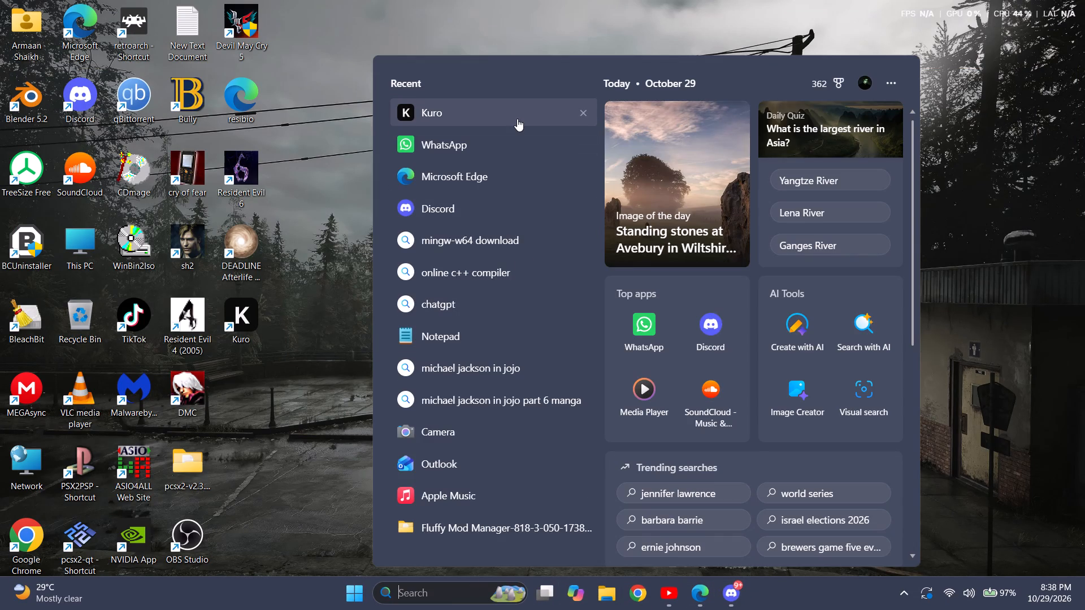
left_click(517, 119)
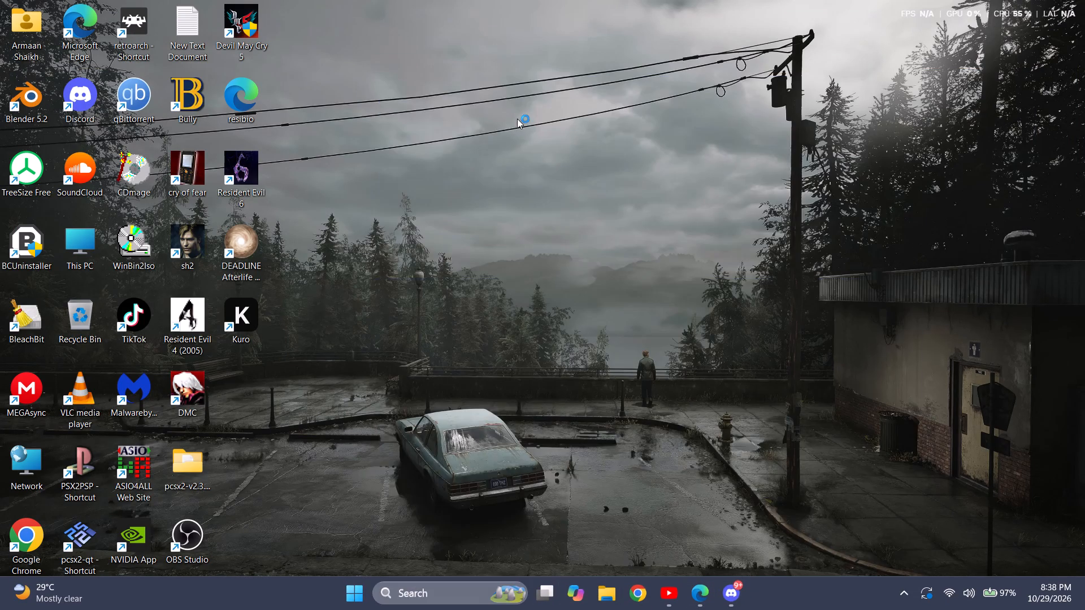
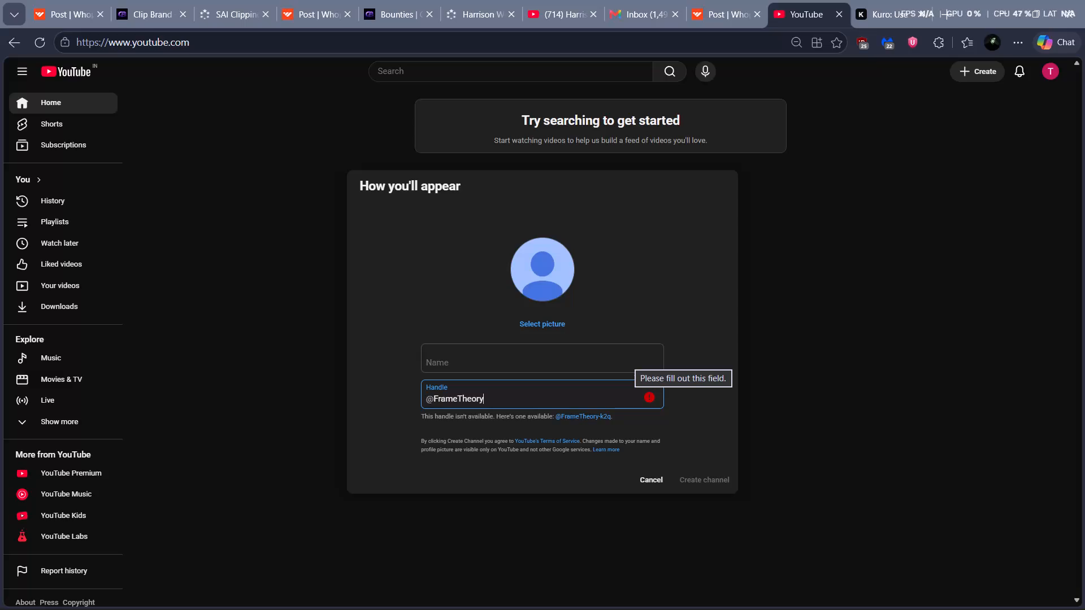
Start editing the empty Name field in the new YouTube channel's profile form.
left_click(628, 359)
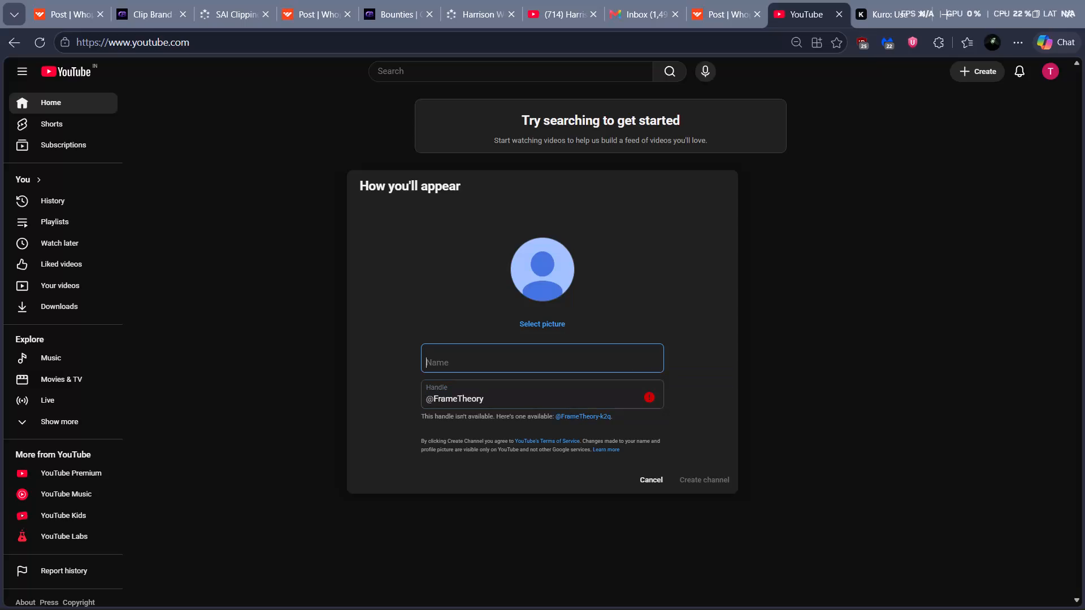
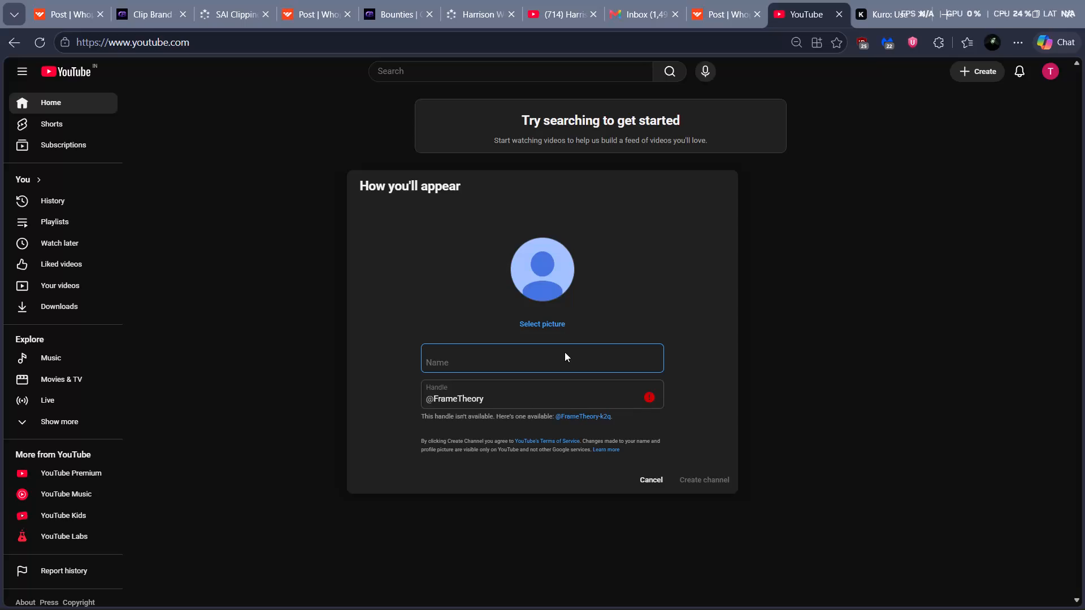
Enter frametheory as the new channel's name.
type("frametheory")
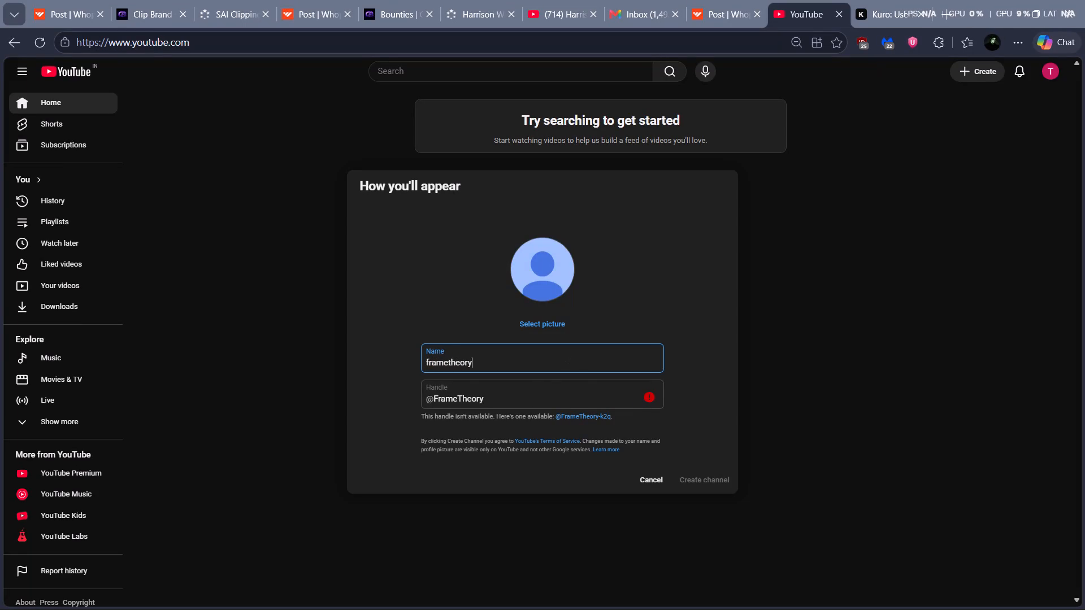
Clear the FrameTheory handle from the new channel's profile form.
left_click(530, 381)
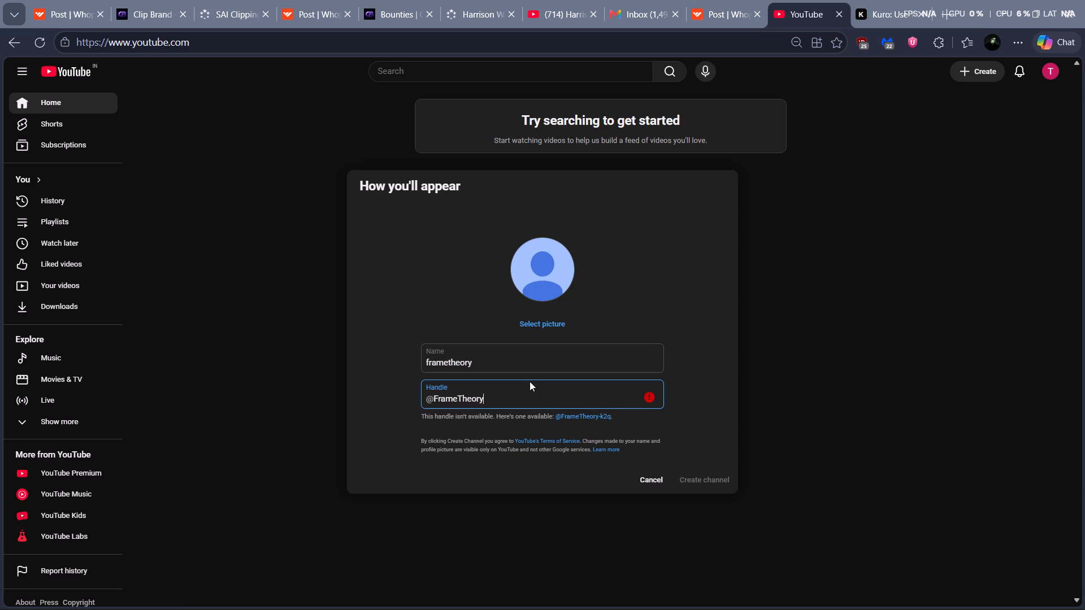
key("BackSpace")
key("BackSpace")
key("BackSpace")
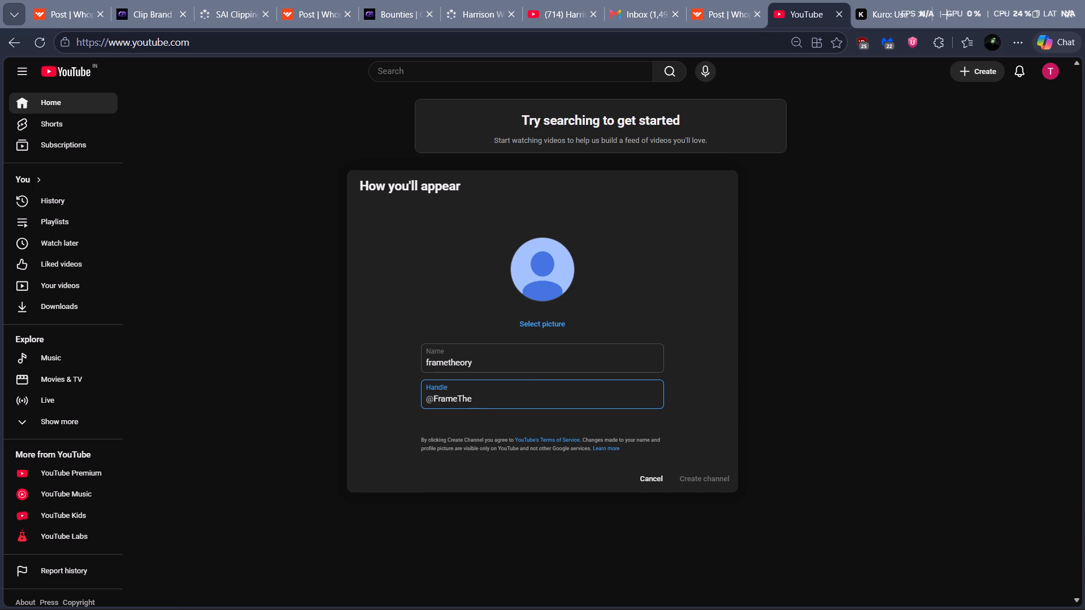
key("BackSpace")
key("BackSpace")
key("BackSpace")
key("BackSpace")
key("BackSpace")
key("BackSpace")
key("BackSpace")
key("BackSpace")
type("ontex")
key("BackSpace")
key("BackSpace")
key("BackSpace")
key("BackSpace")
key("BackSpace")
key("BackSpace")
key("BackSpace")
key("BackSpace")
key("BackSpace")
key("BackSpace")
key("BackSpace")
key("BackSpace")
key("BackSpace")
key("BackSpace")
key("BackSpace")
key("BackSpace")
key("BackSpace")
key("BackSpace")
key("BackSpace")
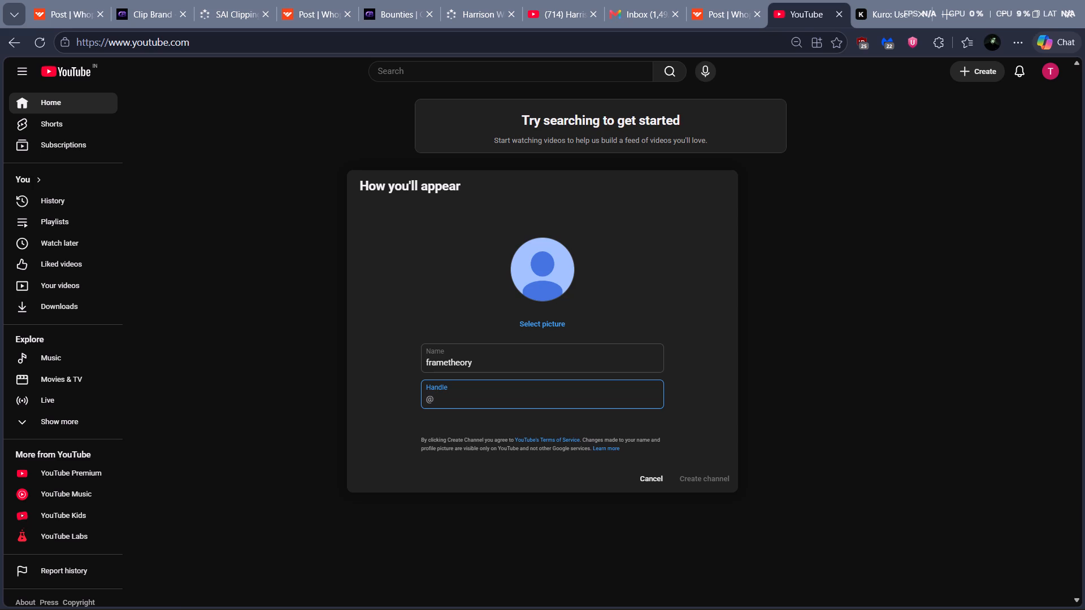
Enter FrameBureau as the new channel's handle.
key("BackSpace")
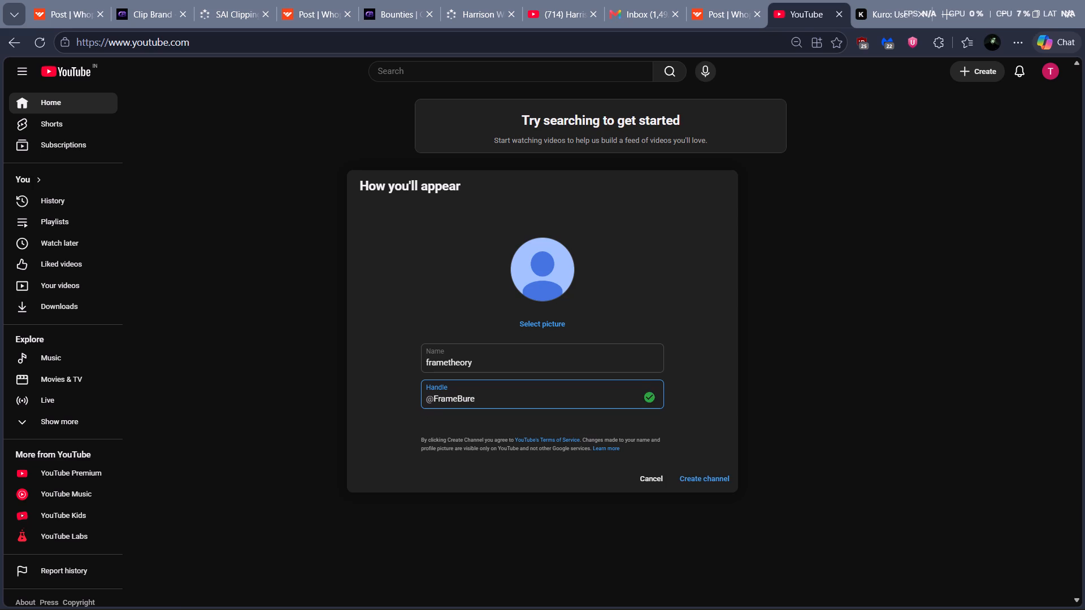
type("au")
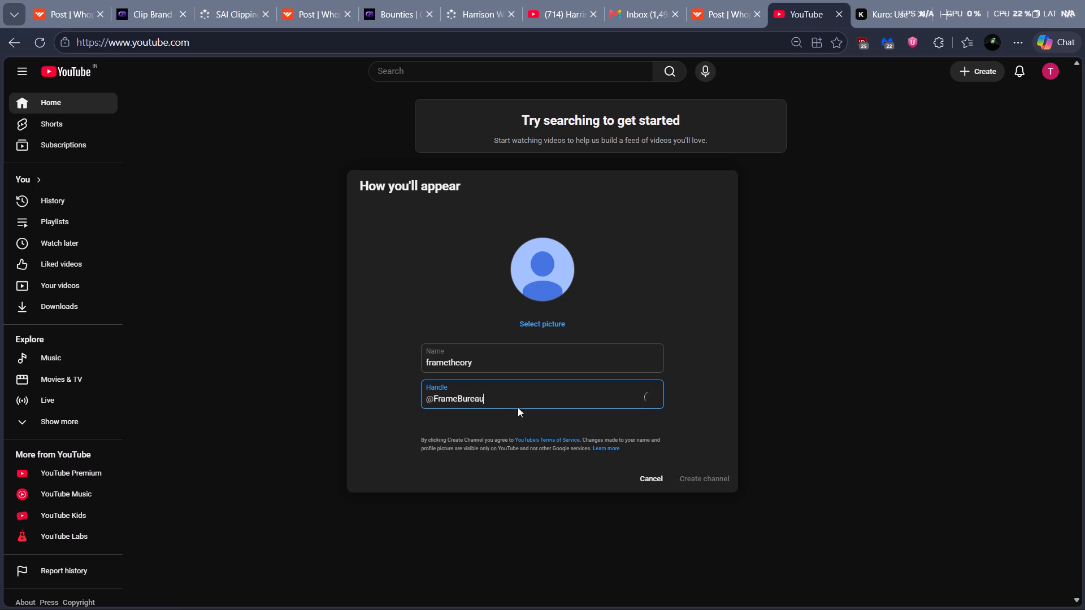
Create the channel with the entered name and handle.
left_click(519, 355)
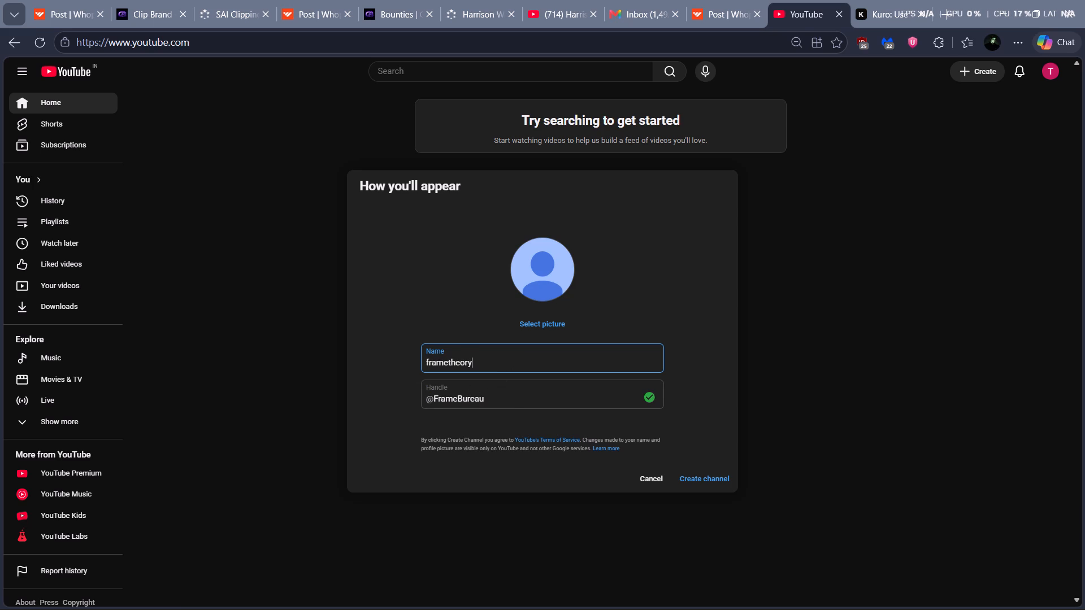
left_click(708, 483)
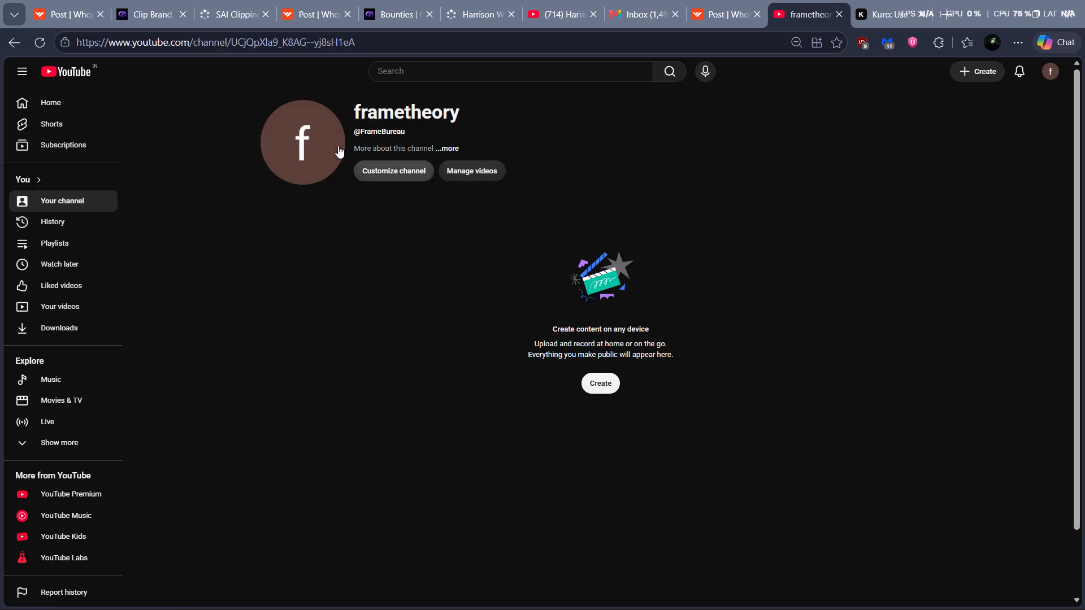
Open the new channel's profile customization page in YouTube Studio and continue past the welcome message.
left_click(316, 144)
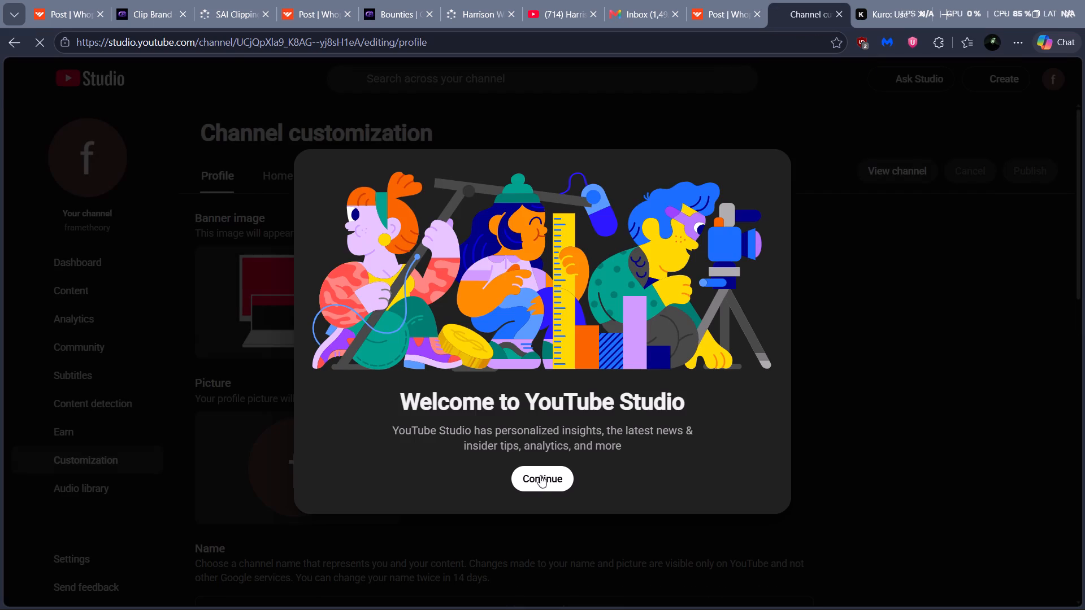
left_click(535, 483)
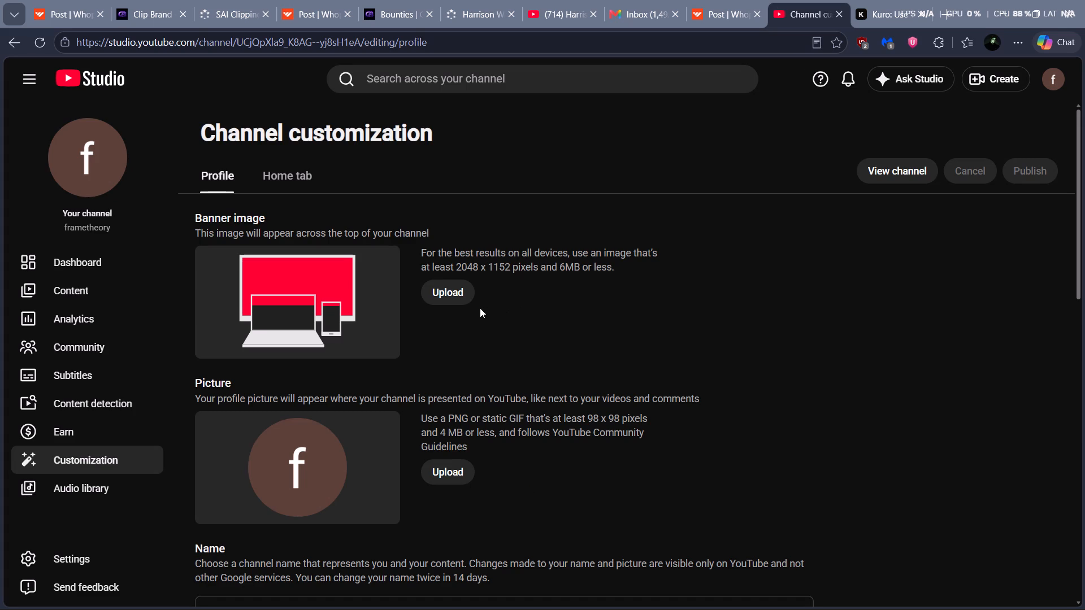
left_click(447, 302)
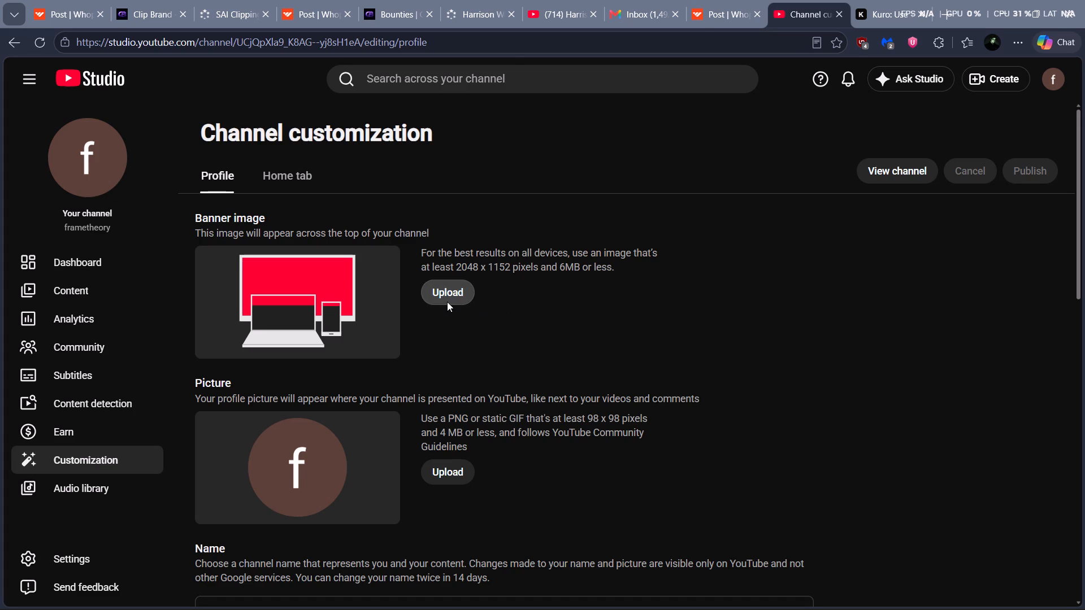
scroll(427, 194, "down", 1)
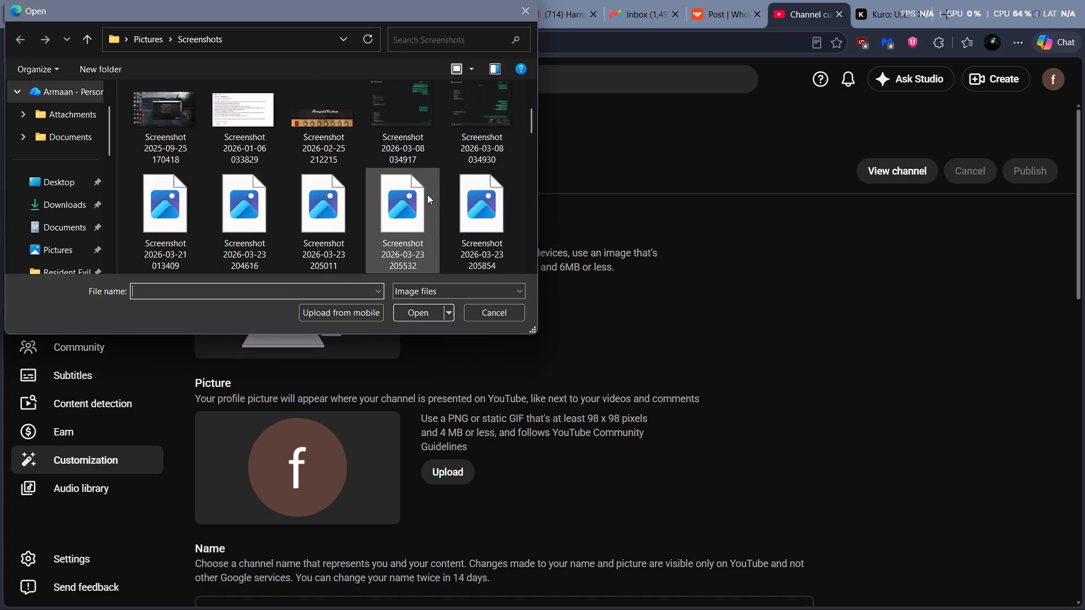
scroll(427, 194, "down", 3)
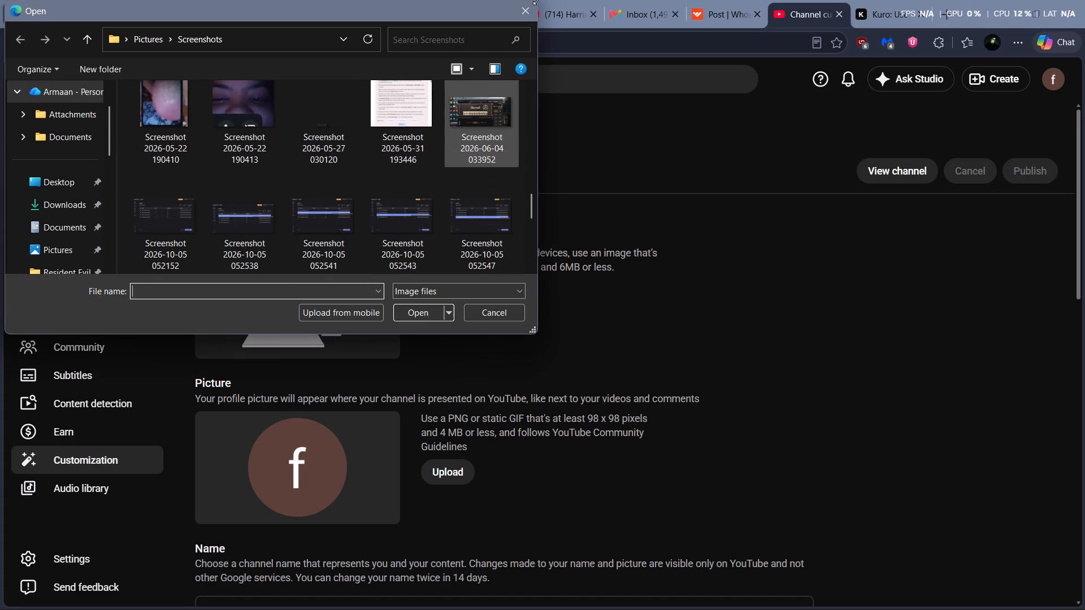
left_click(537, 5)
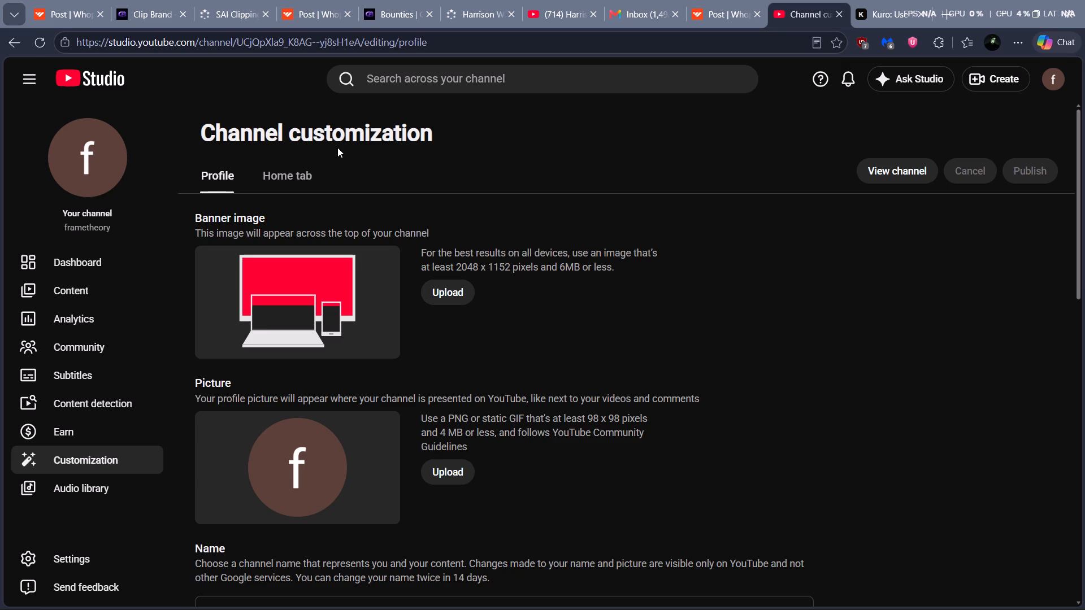
Begin the channel description with the words "Frame Bureau".
left_click(436, 337)
scroll(436, 337, "down", 4)
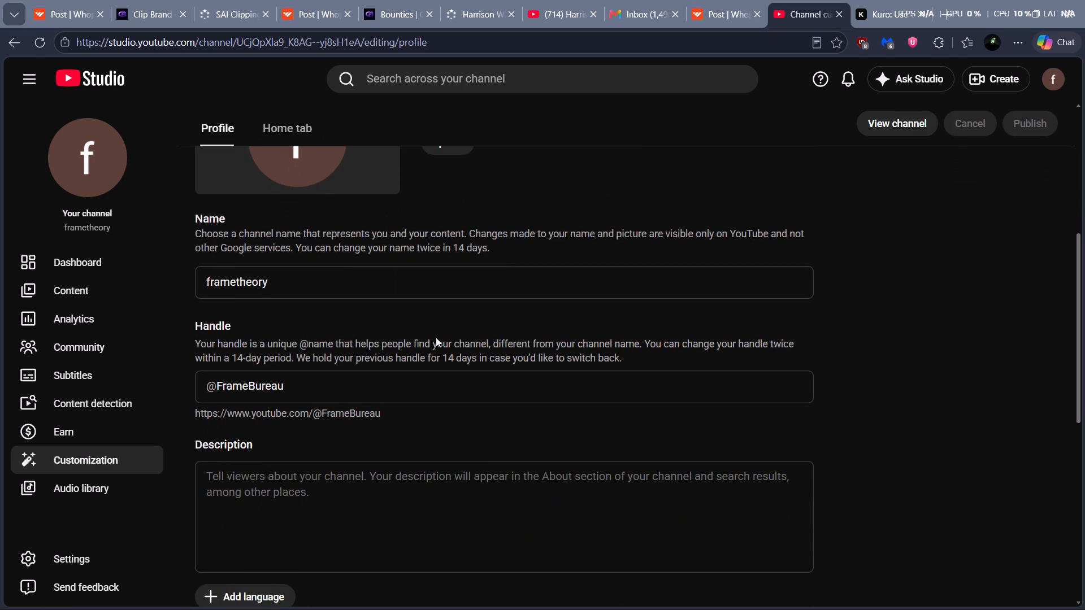
left_click(258, 494)
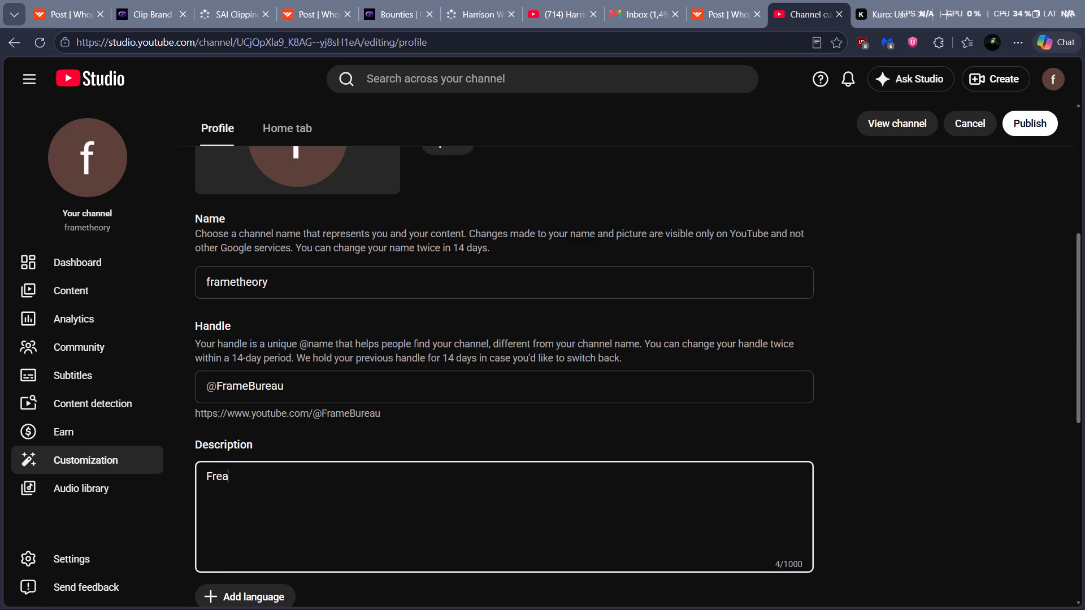
key("BackSpace")
key("BackSpace")
key("BackSpace")
key("BackSpace")
key("BackSpace")
key("BackSpace")
key("BackSpace")
key("BackSpace")
key("BackSpace")
key("BackSpace")
key("BackSpace")
key("BackSpace")
key("BackSpace")
key("BackSpace")
key("BackSpace")
key("BackSpace")
key("BackSpace")
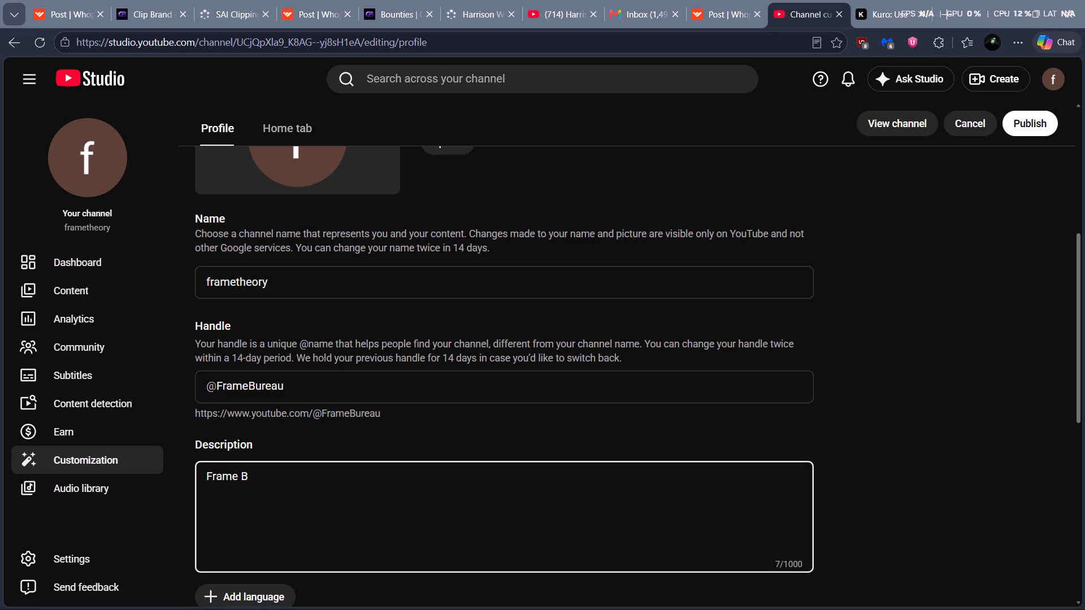
key("BackSpace")
key("BackSpace")
key("BackSpace")
type("u")
key("space")
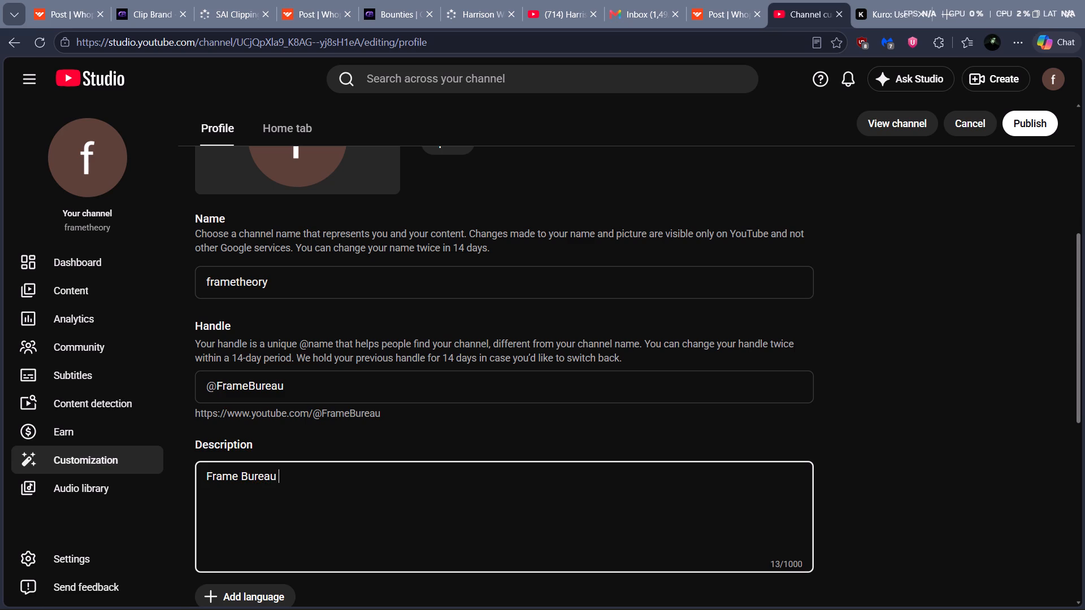
Continue the channel description with "is our channel which gives the audience a pleasurible and".
type("is our channeo")
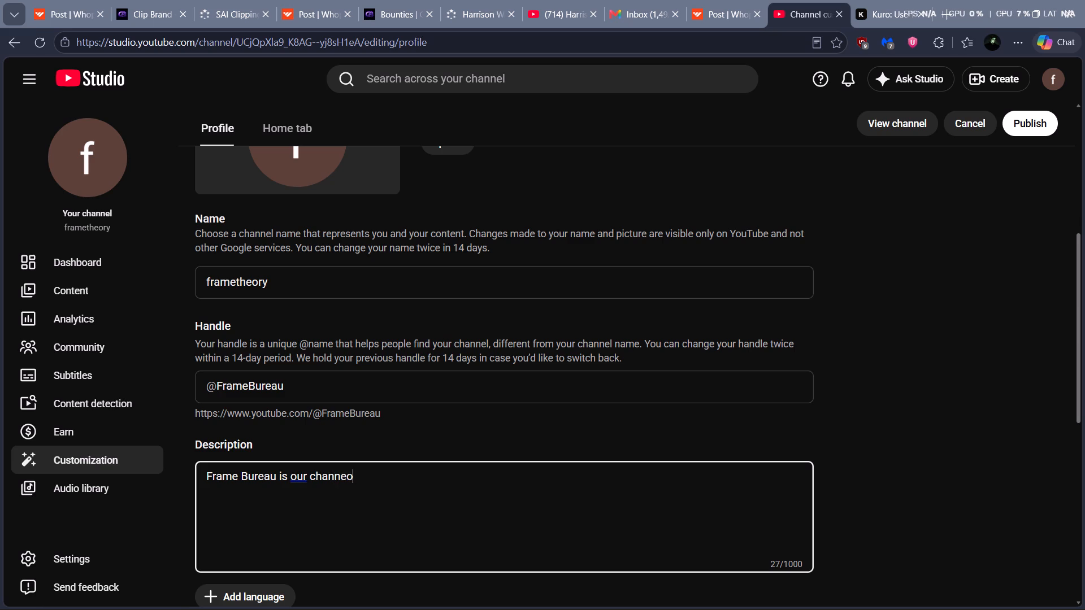
key("BackSpace")
type("l which")
key("space")
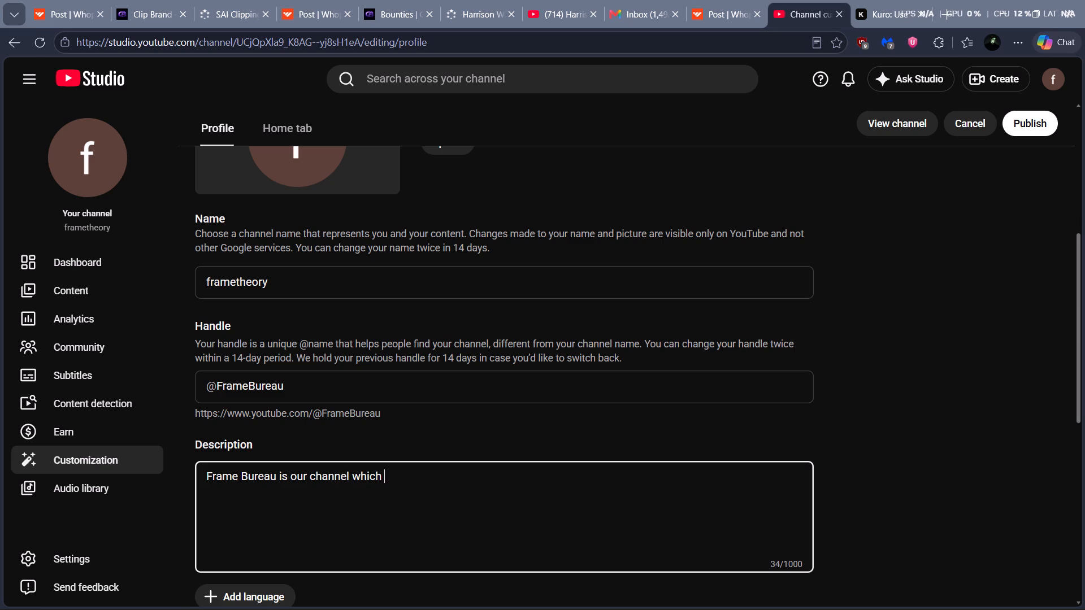
type("gives the audience a")
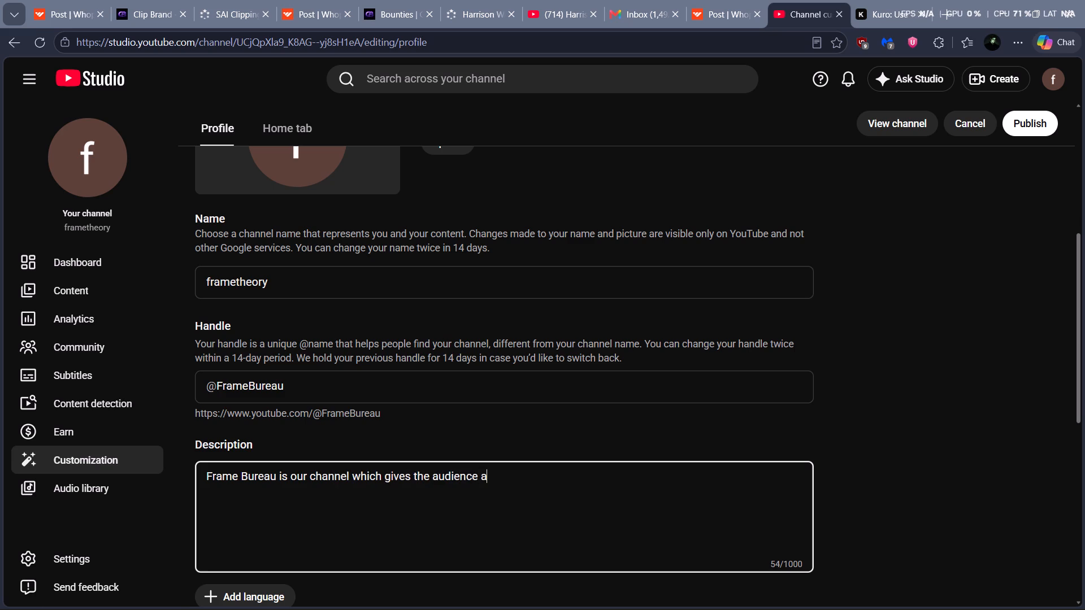
type("plea")
key("BackSpace")
key("BackSpace")
key("BackSpace")
key("BackSpace")
key("space")
type("pleasurible and")
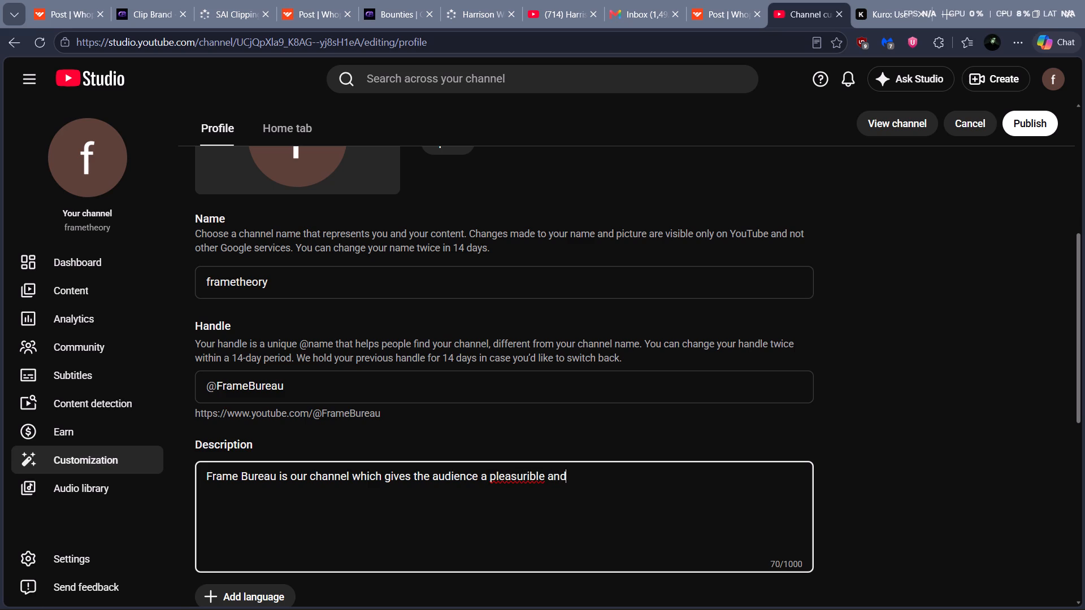
Correct the misspelled word in the description to the suggested spelling "pleasurable".
left_click(509, 481)
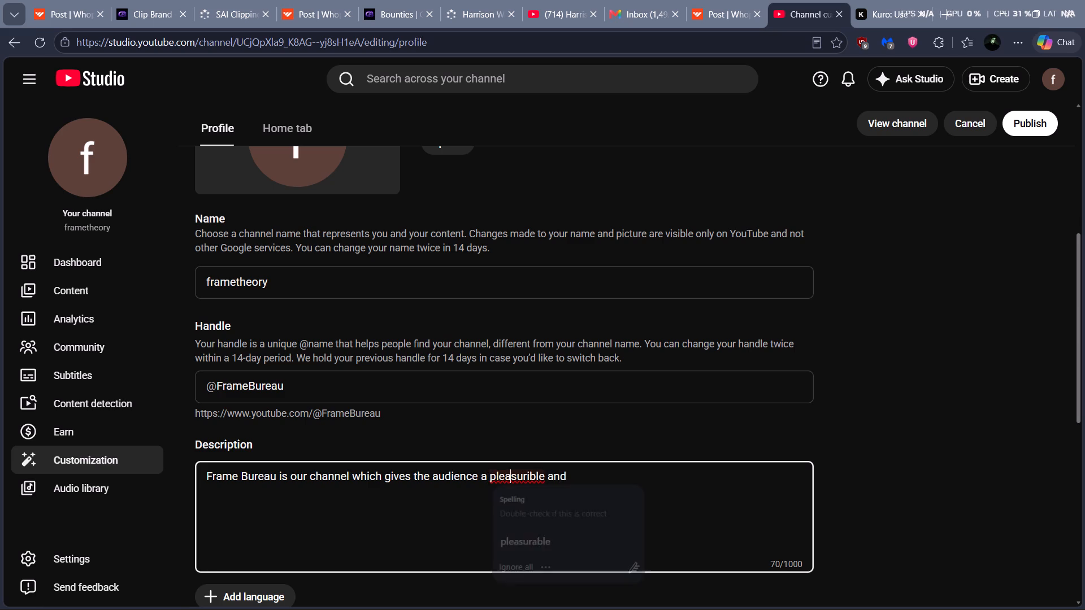
left_click(522, 542)
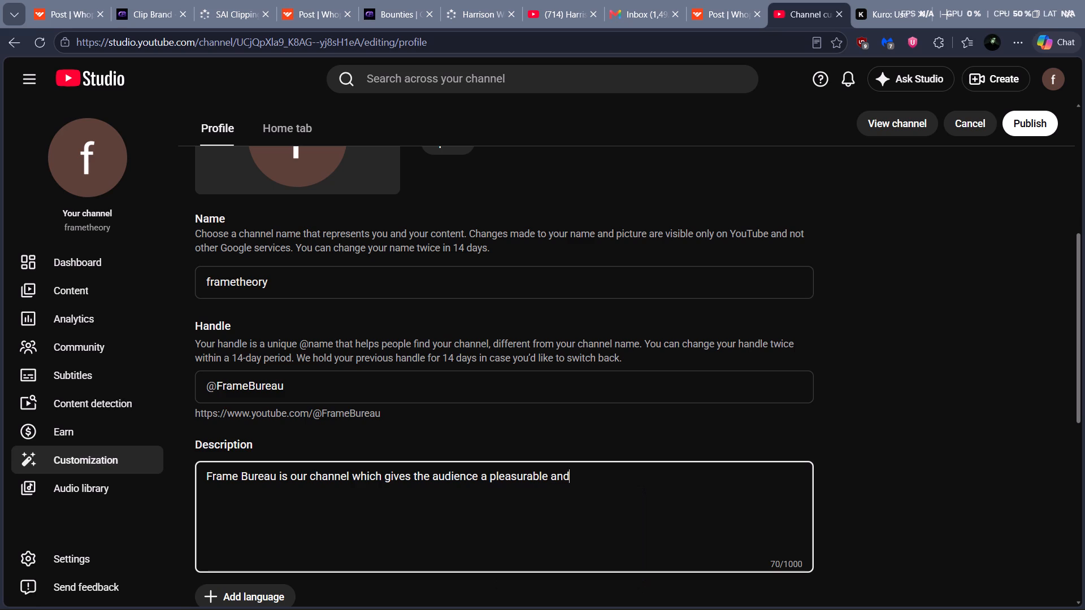
Add the word "satisfying" at the end of the channel description.
left_click(605, 478)
key("space")
type("satisfying")
key("space")
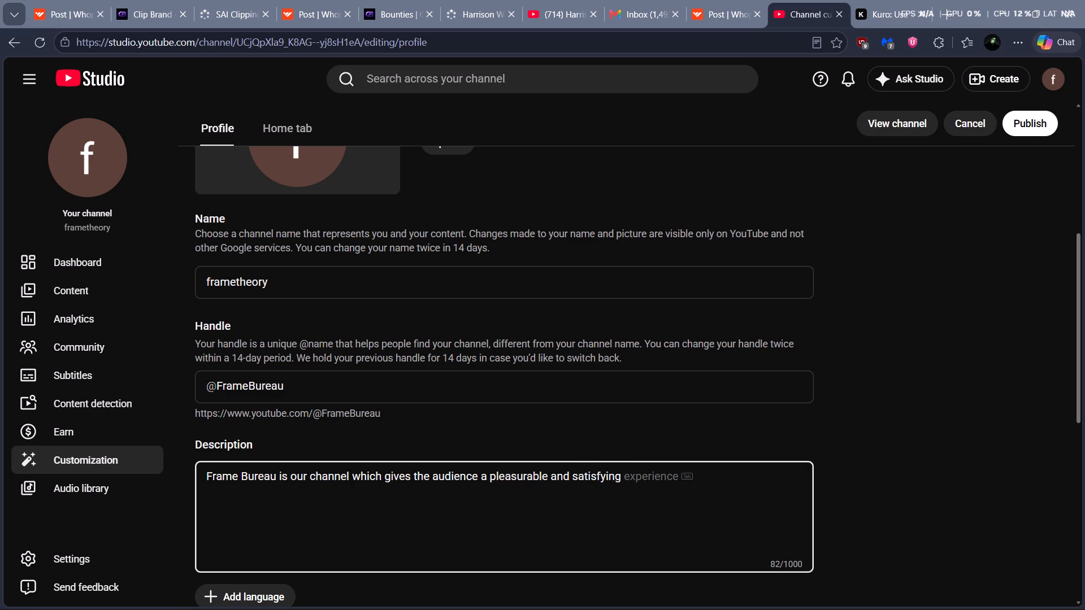
Delete the word "our" before "channel" in the description.
left_click(303, 470)
key("Right")
key("BackSpace")
key("BackSpace")
key("BackSpace")
key("BackSpace")
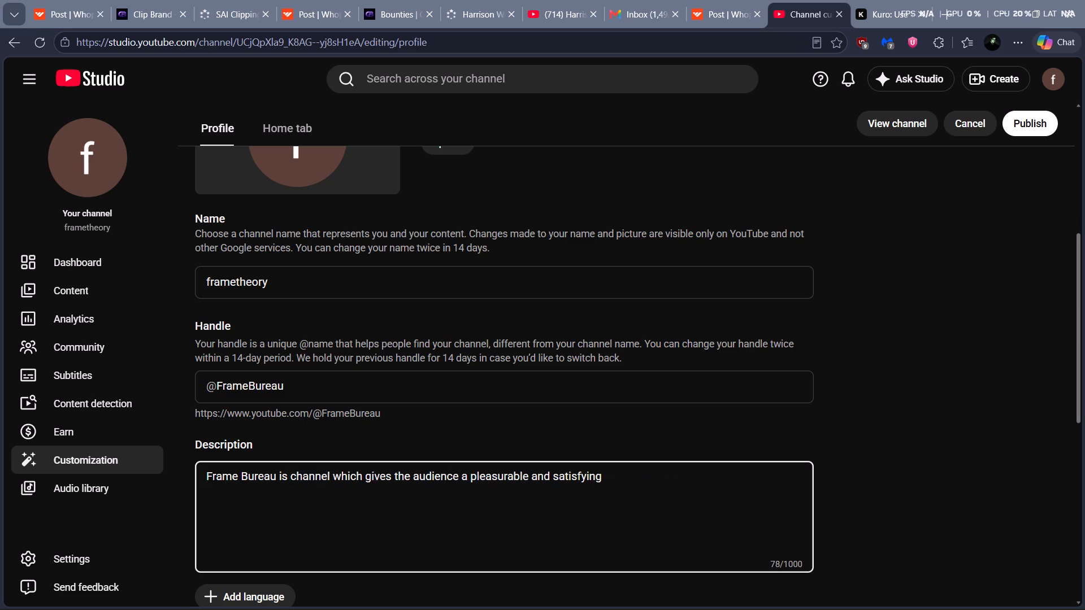
Delete the words "is channel which" after "Frame Bureau" in the channel description.
key("Right")
key("Right")
key("Right")
key("Right")
key("Right")
key("Right")
key("Right")
key("Right")
key("Right")
key("Right")
key("Right")
key("Right")
key("Right")
key("Right")
key("BackSpace")
key("BackSpace")
key("BackSpace")
key("BackSpace")
key("BackSpace")
key("BackSpace")
key("BackSpace")
key("BackSpace")
key("BackSpace")
key("BackSpace")
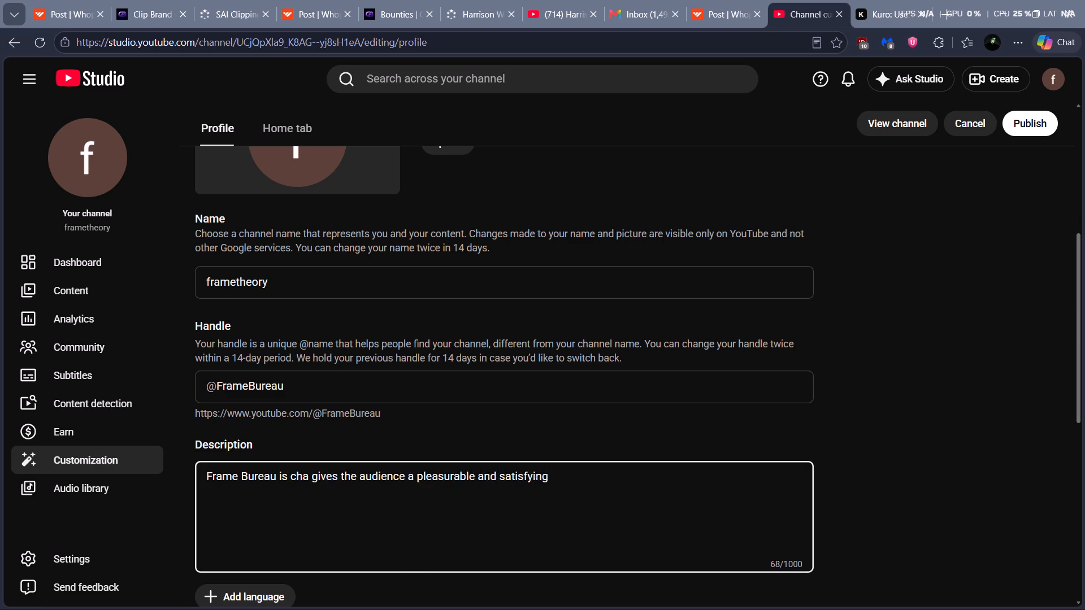
key("BackSpace")
key("BackSpace")
key("BackSpace")
key("BackSpace")
key("BackSpace")
key("BackSpace")
key("BackSpace")
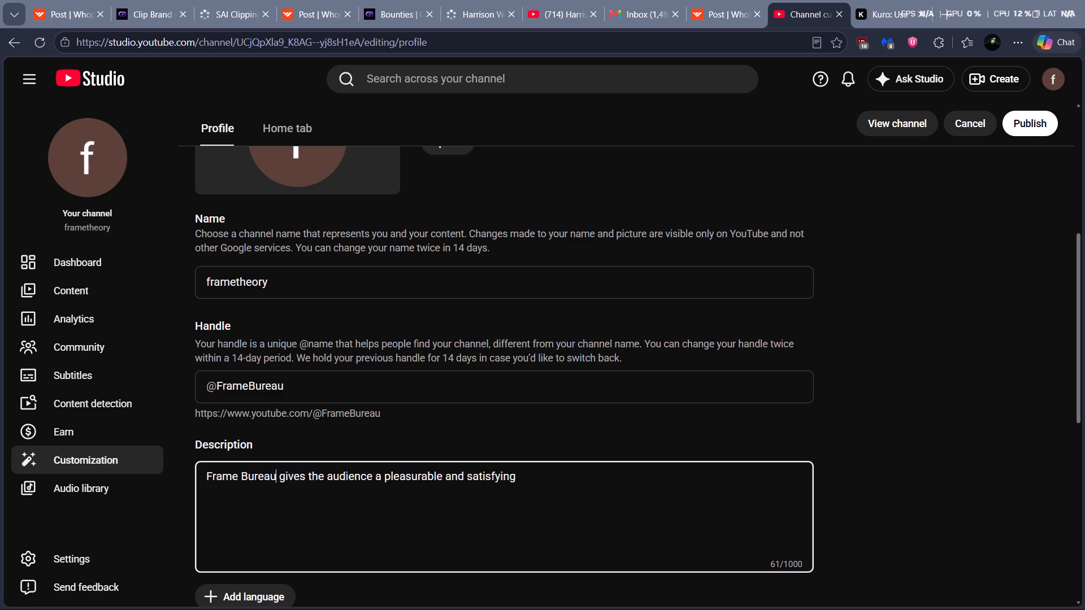
Replace "the" before "audience" in the description with "out our".
key("Right")
key("Right")
key("Right")
key("Right")
key("Right")
key("Right")
key("Right")
key("Right")
key("Right")
key("Right")
key("BackSpace")
key("BackSpace")
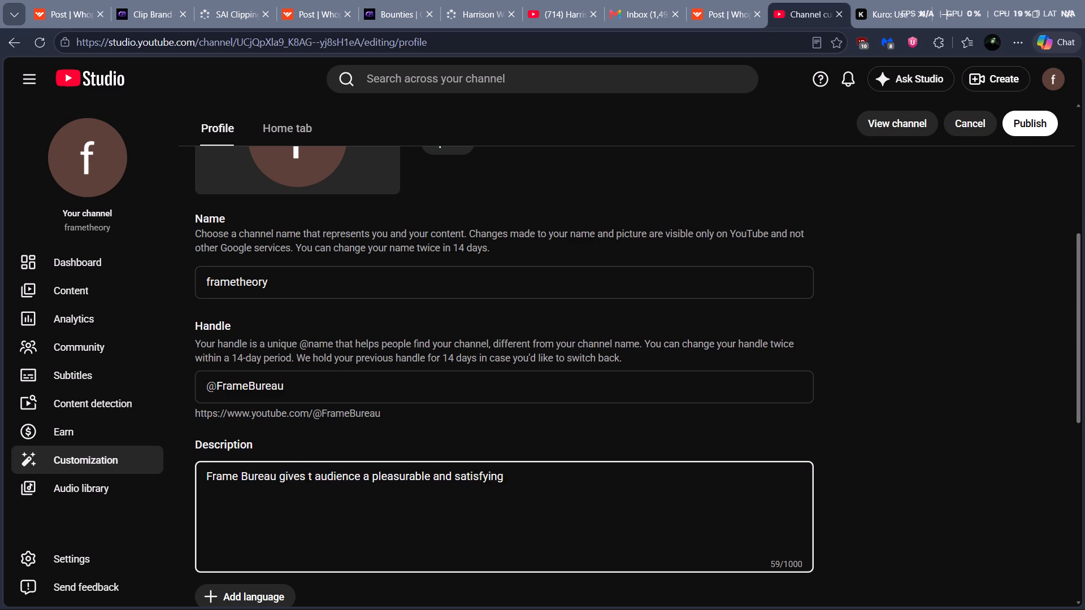
key("BackSpace")
key("BackSpace")
key("space")
type("out our")
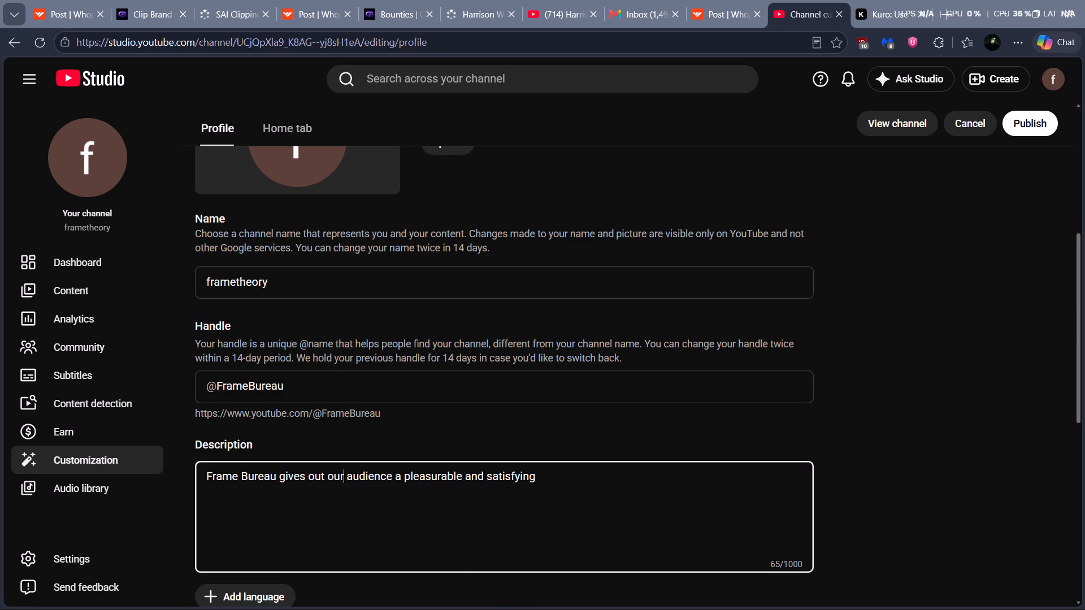
Continue the end of the description with "experience of watching youtube shorts with entertainment".
left_click(536, 477)
key("space")
type("exper")
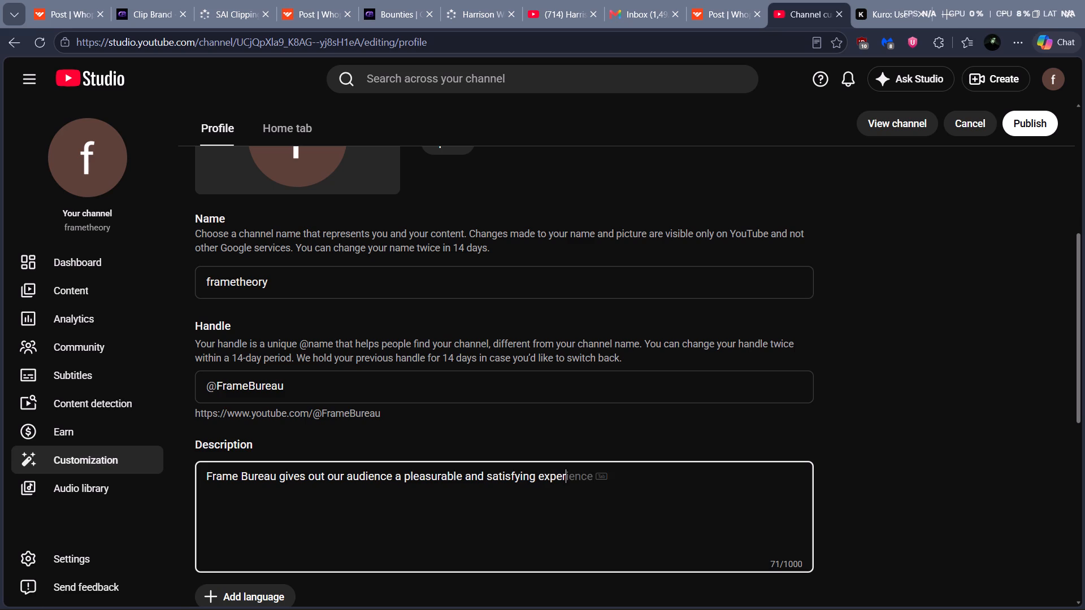
type("ience of watching")
key("space")
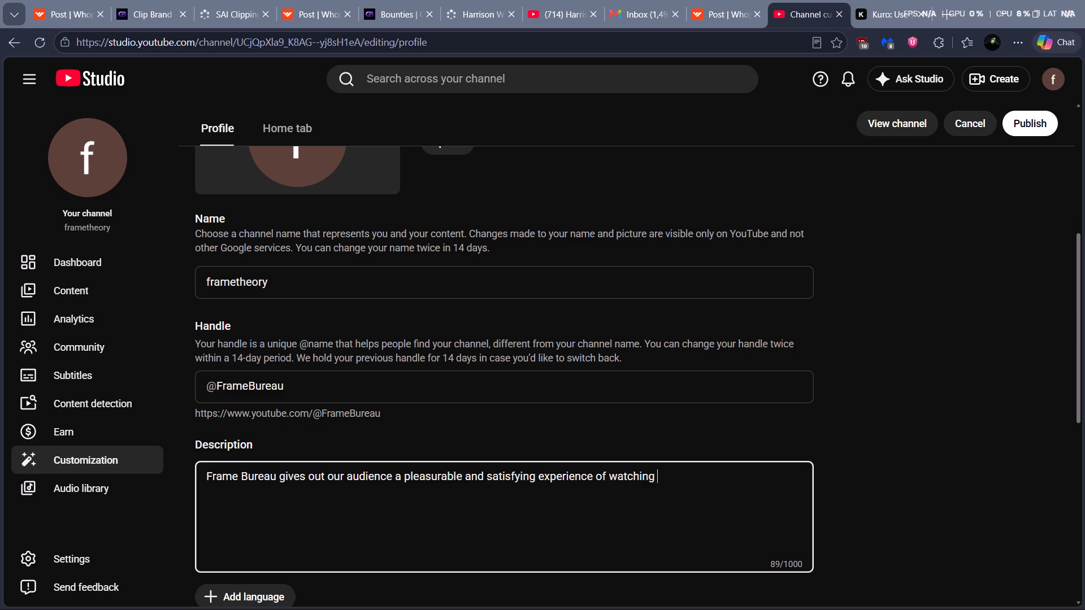
type("co")
key("BackSpace")
key("BackSpace")
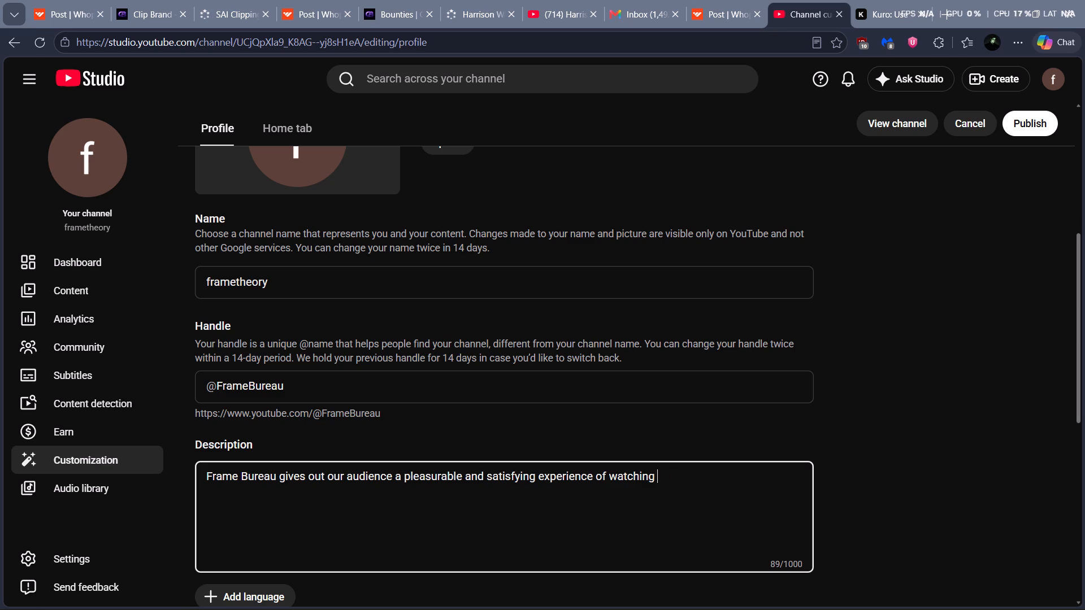
type("youtube shorts with ente")
key("BackSpace")
type("ertainment")
key("space")
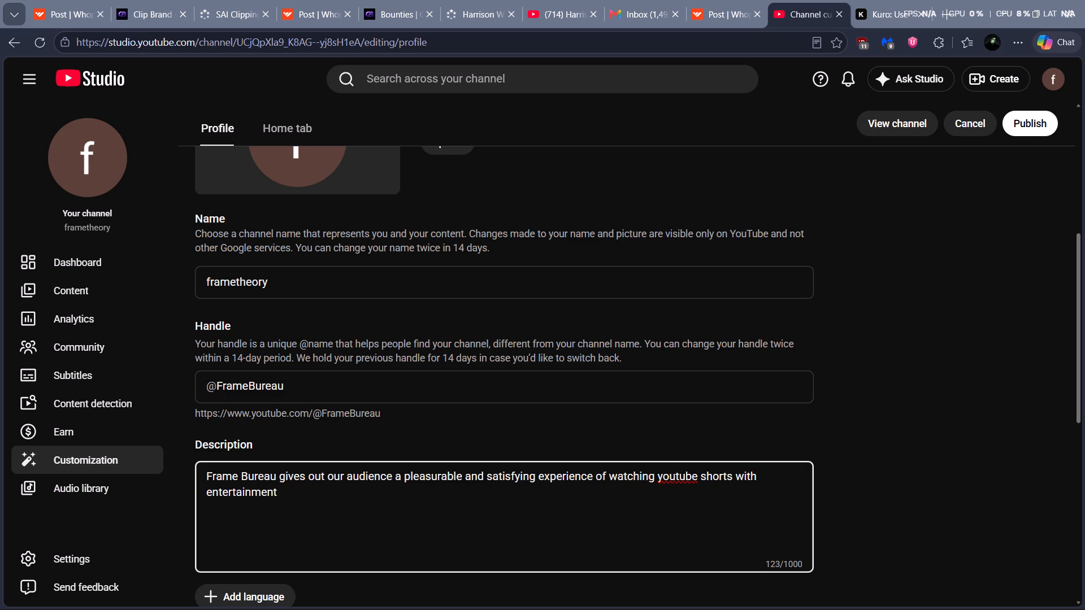
Review the channel's profile settings from the banner image and picture down to the description.
scroll(580, 303, "up", 7)
scroll(580, 303, "down", 1)
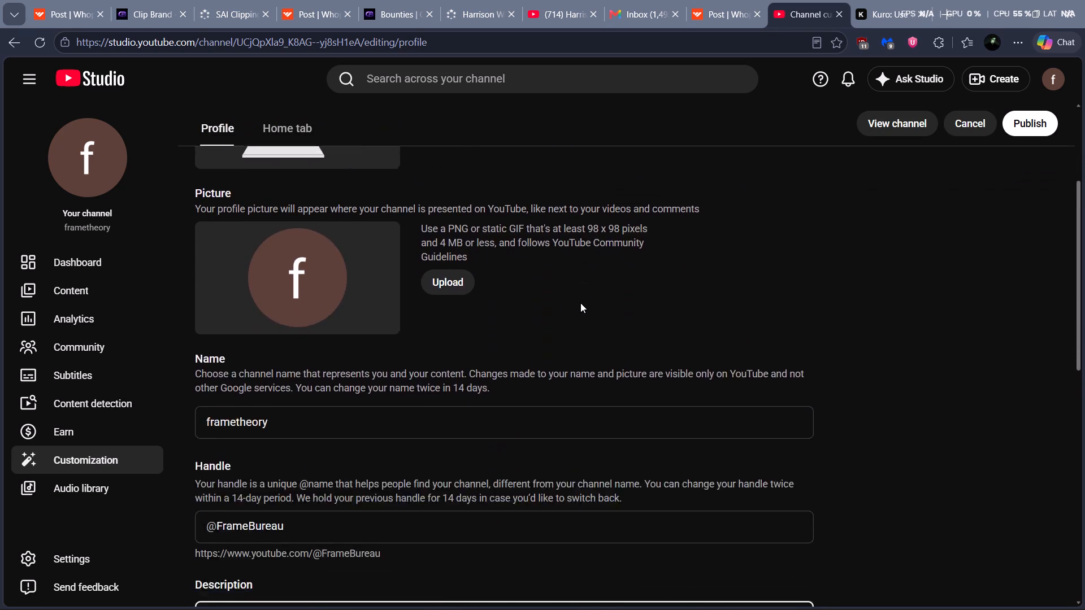
scroll(580, 303, "down", 2)
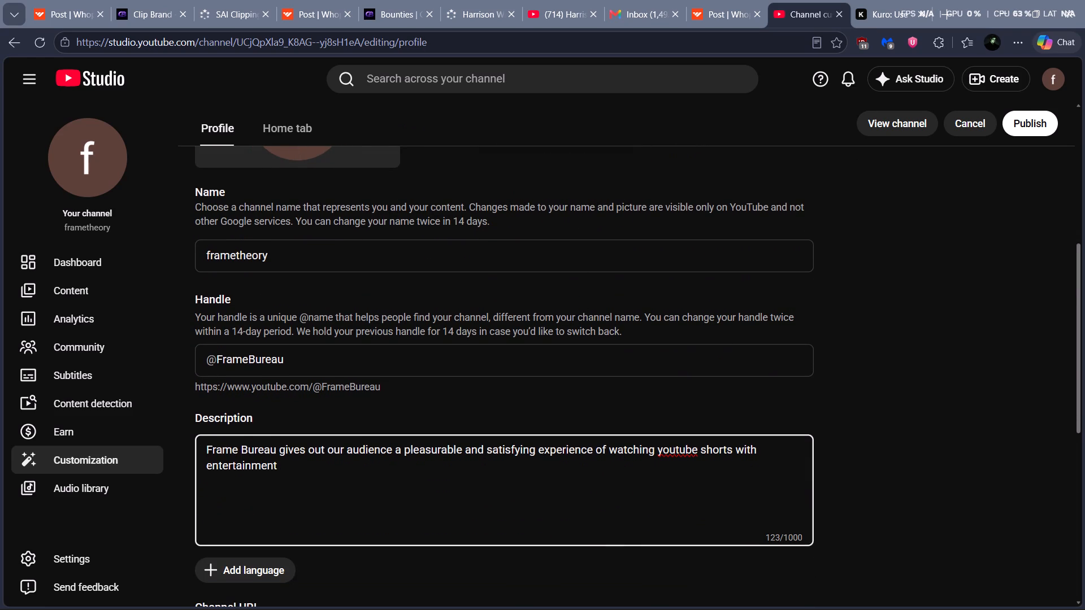
scroll(426, 386, "up", 2)
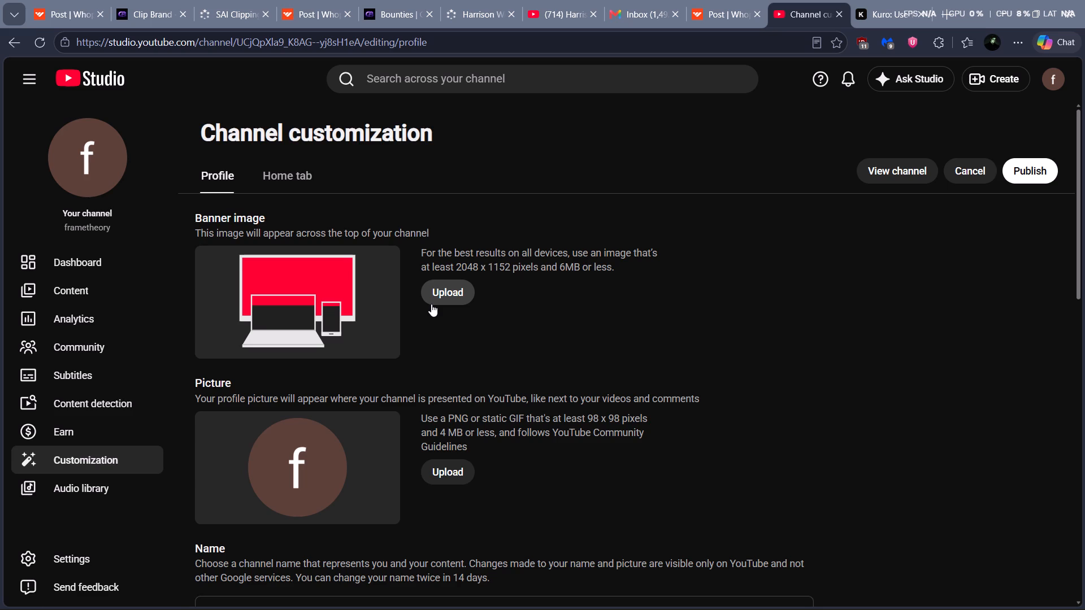
scroll(431, 304, "down", 4)
scroll(492, 595, "down", 2)
scroll(492, 595, "up", 4)
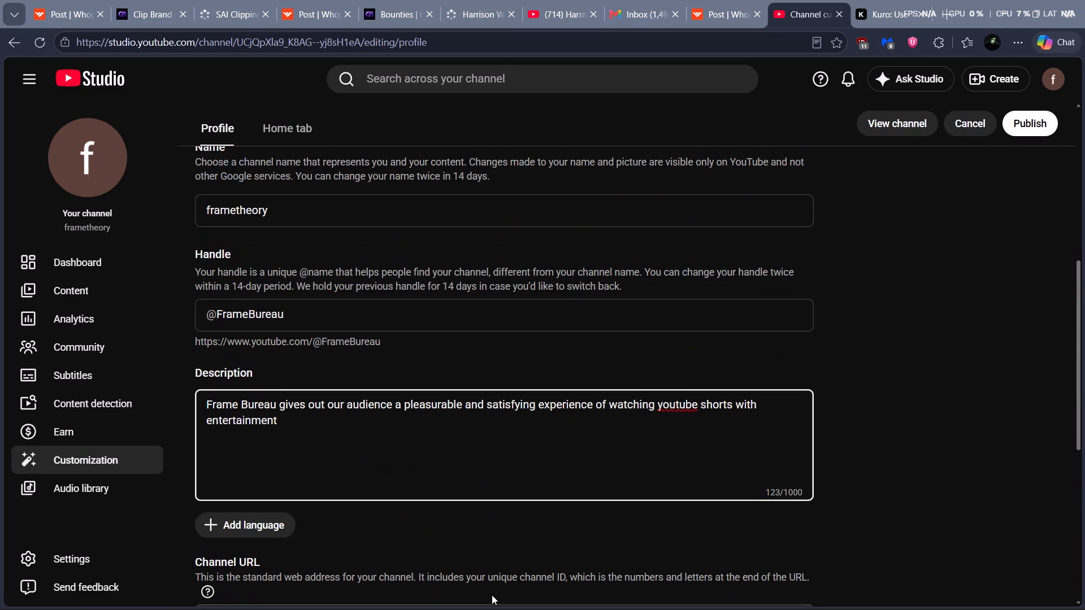
Add the word "and" after "entertainment" at the end of the description.
scroll(576, 408, "down", 1)
left_click(584, 325)
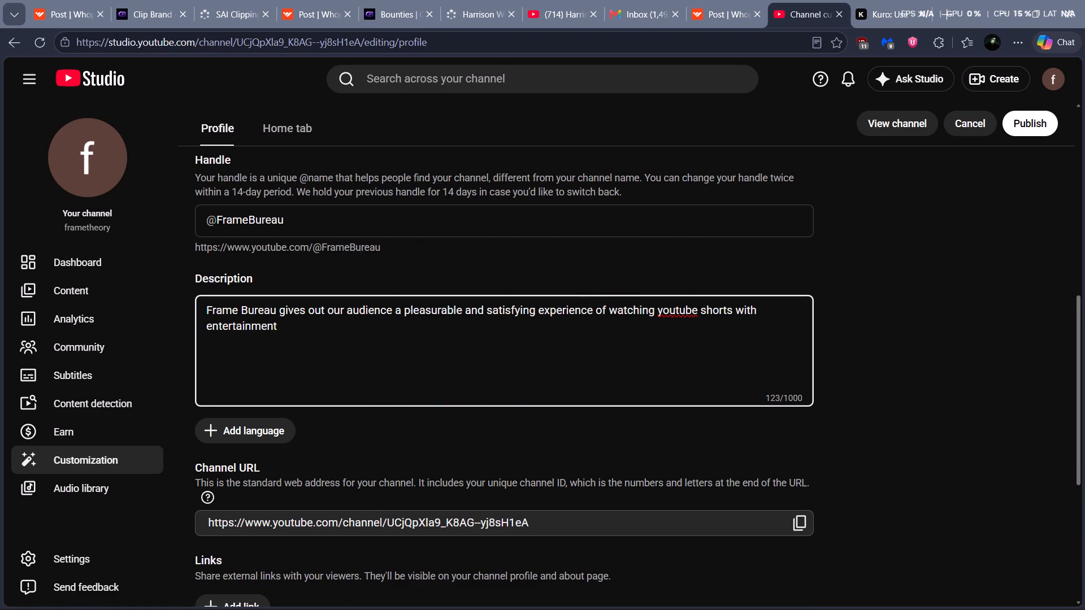
key("BackSpace")
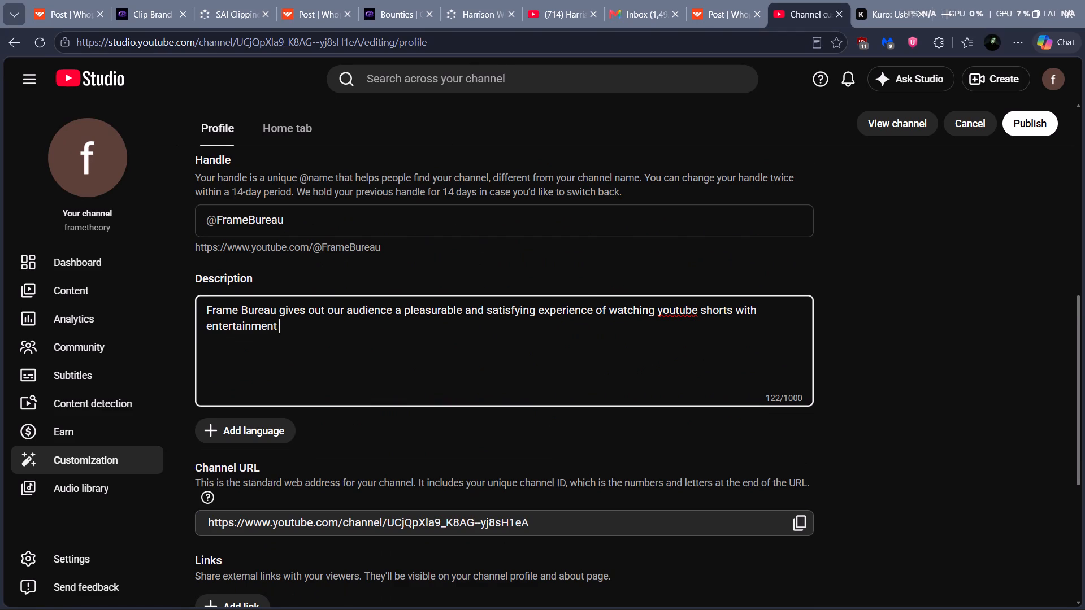
type("aa")
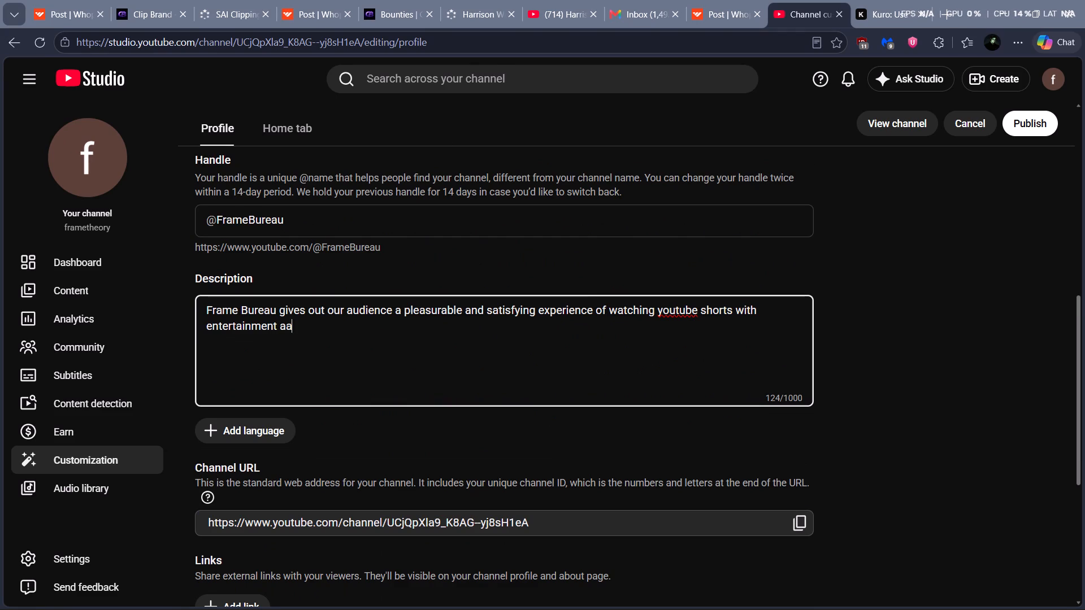
key("BackSpace")
type("nd")
key("space")
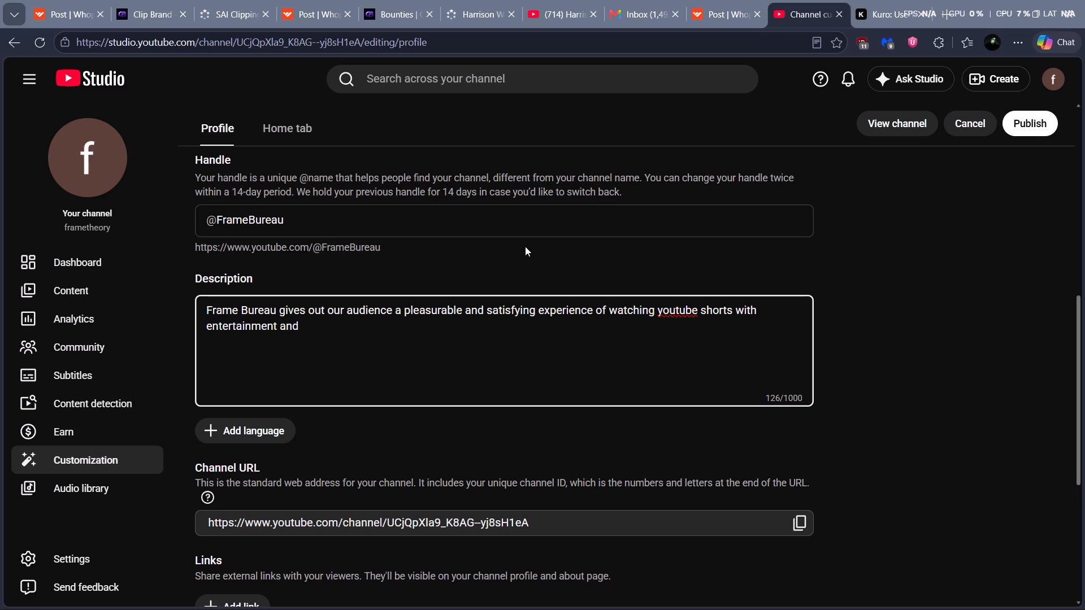
Replace the word "and" between "pleasurable" and "satisfying" in the description with a comma and a space.
double_click(489, 306)
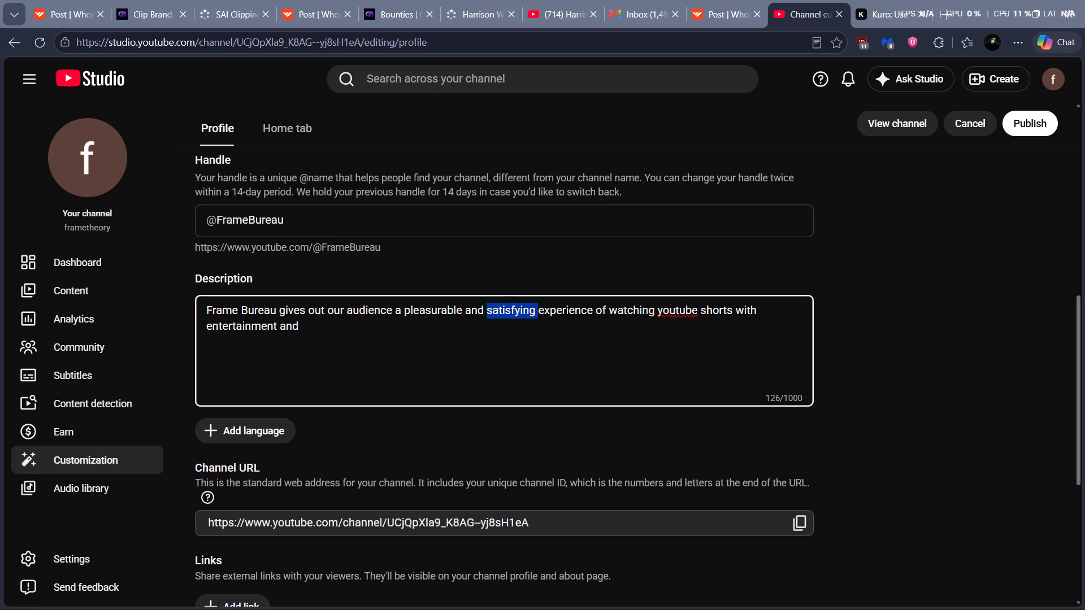
left_click(484, 308)
key("BackSpace")
key("BackSpace")
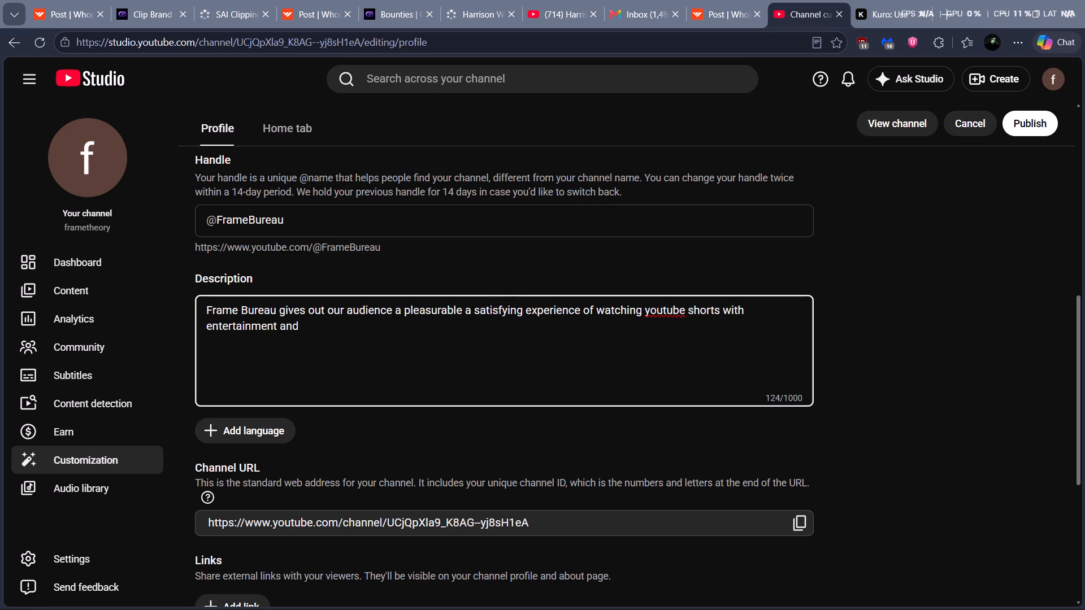
key("BackSpace")
key("BackSpace")
key("Right")
key("BackSpace")
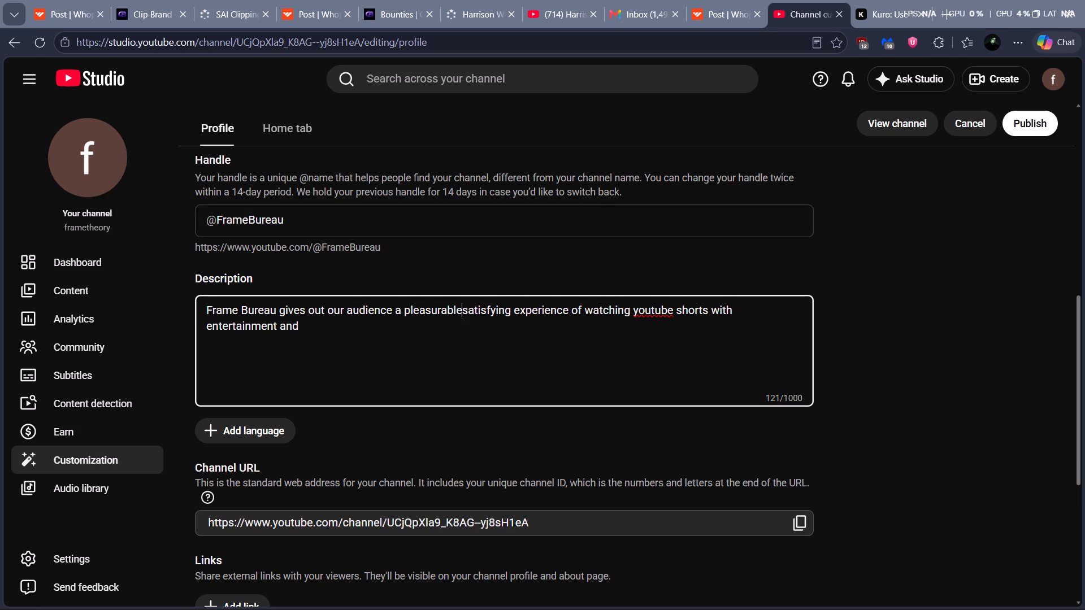
type(",a")
key("space")
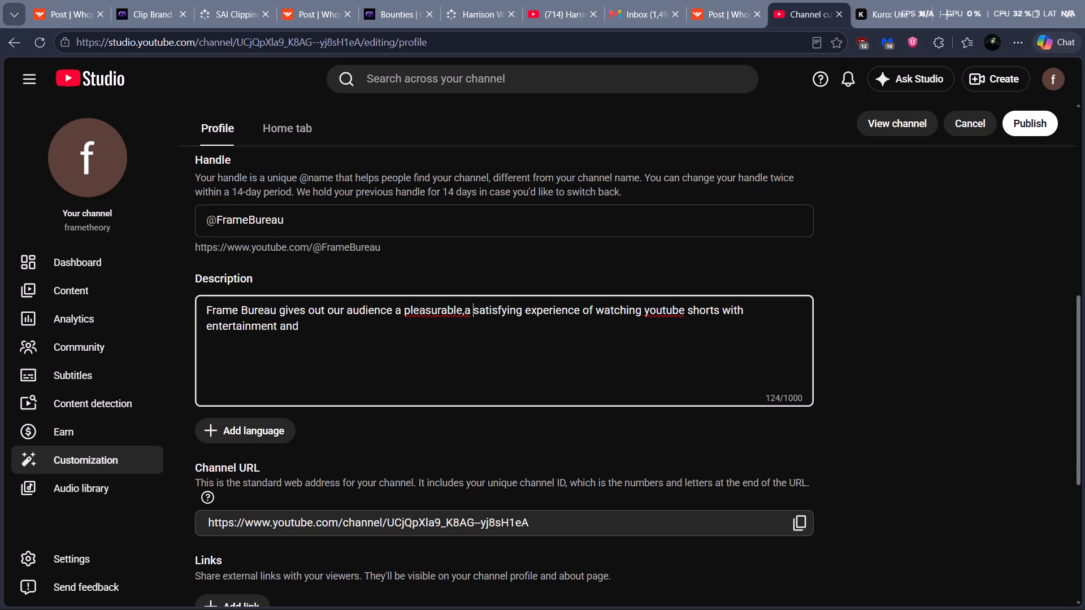
key("Right")
key("Right")
key("Left")
key("Left")
key("BackSpace")
key("BackSpace")
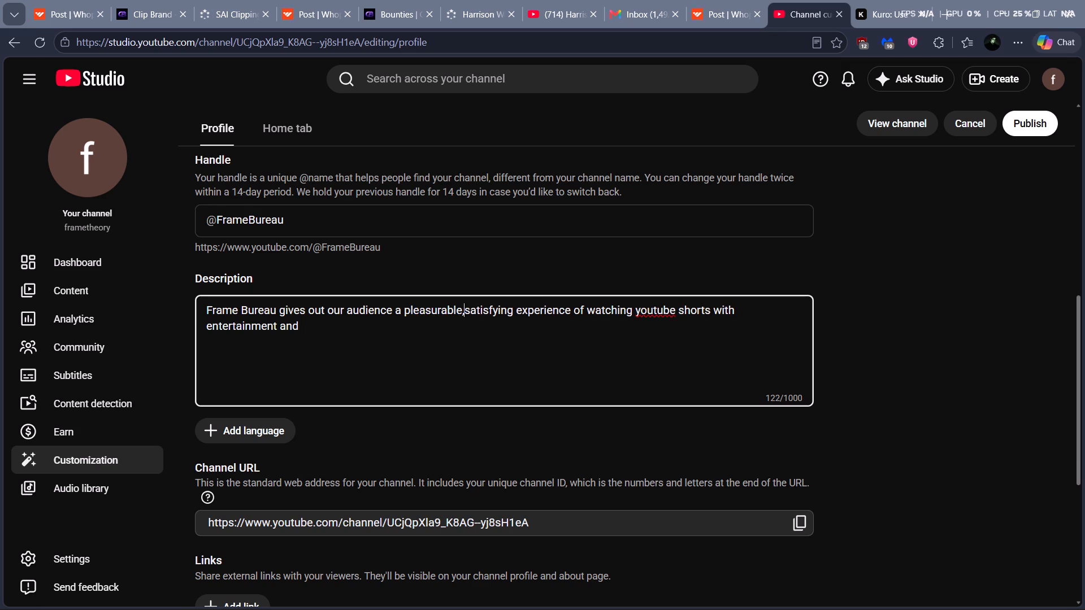
key("space")
Insert "and entertaining" between "satisfying" and "experience" in the description.
key("Right")
key("Right")
key("Right")
key("Right")
key("Right")
key("Right")
key("Right")
key("Right")
key("Right")
key("Right")
key("Right")
key("Right")
key("Right")
key("Right")
key("Right")
key("Right")
key("Right")
key("Right")
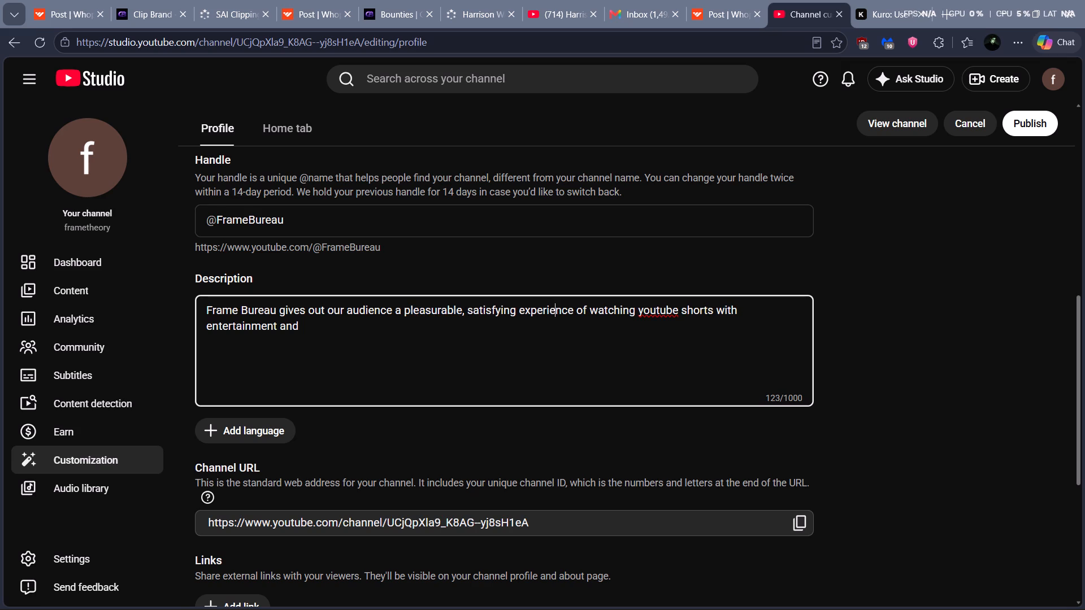
key("Left")
key("Left")
key("Left")
key("Left")
key("Left")
key("Left")
key("Left")
key("Left")
key("space")
type("and ente")
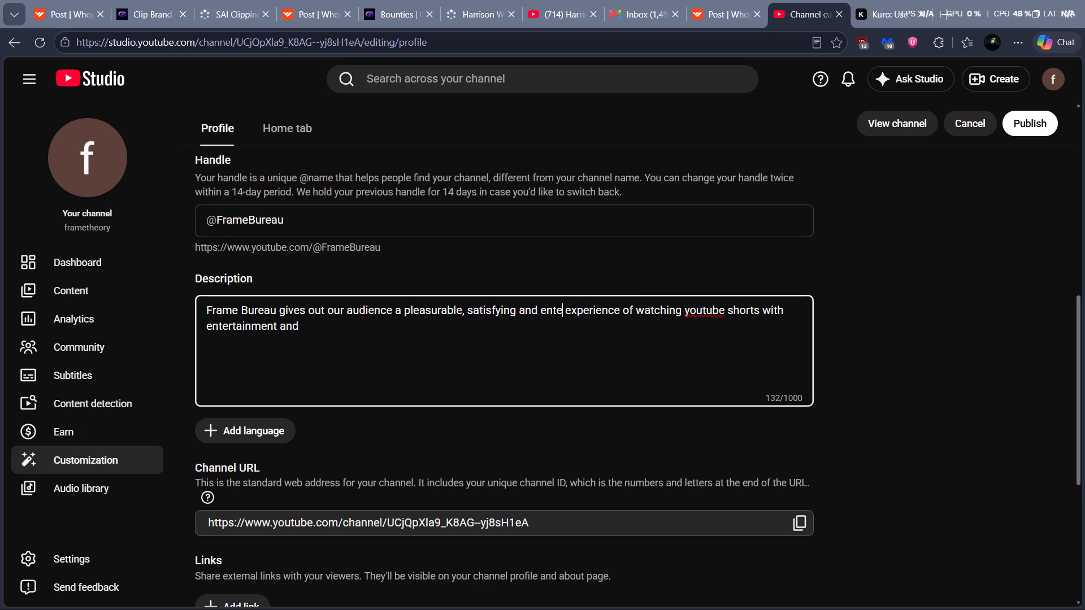
type("rtaining")
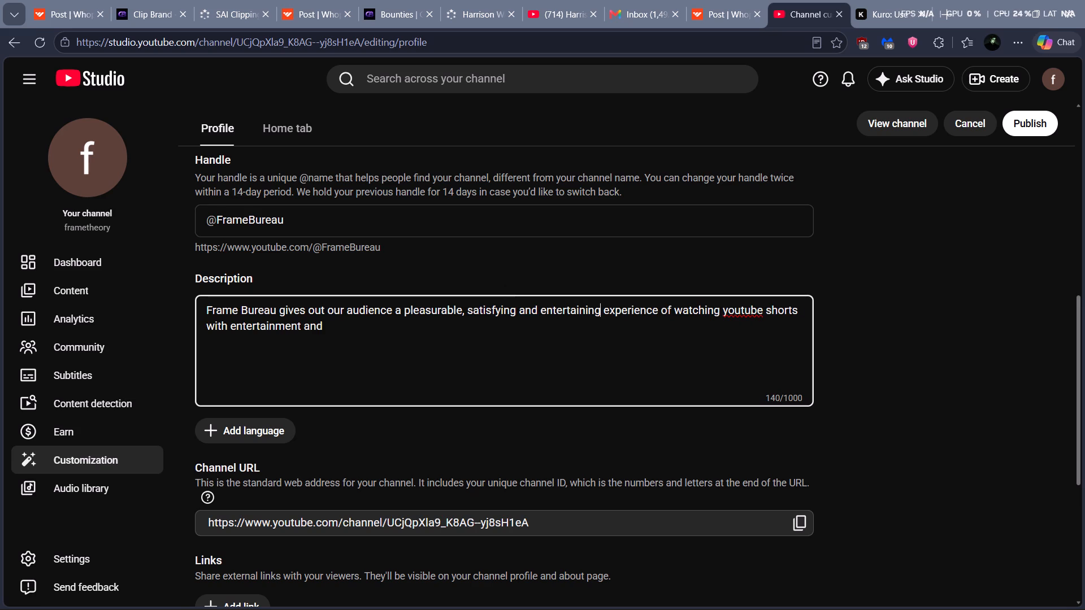
Replace the word "entertainment" in the last line of the description with "fun".
left_click(511, 334)
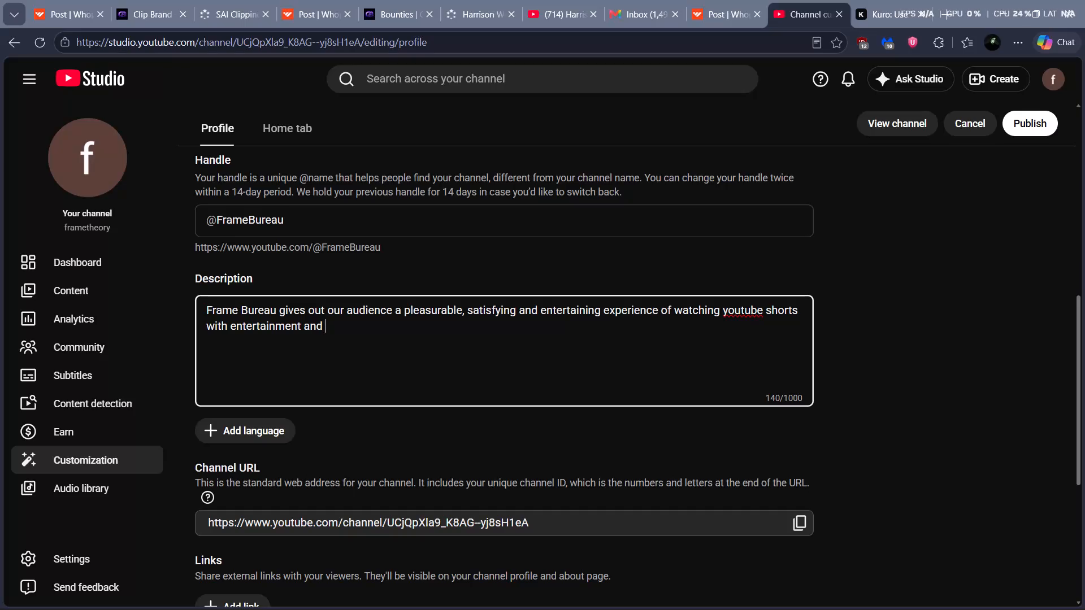
key("Left")
key("Left")
key("Left")
key("Left")
key("Left")
key("BackSpace")
key("BackSpace")
key("BackSpace")
key("BackSpace")
key("BackSpace")
key("BackSpace")
key("BackSpace")
key("BackSpace")
key("BackSpace")
key("BackSpace")
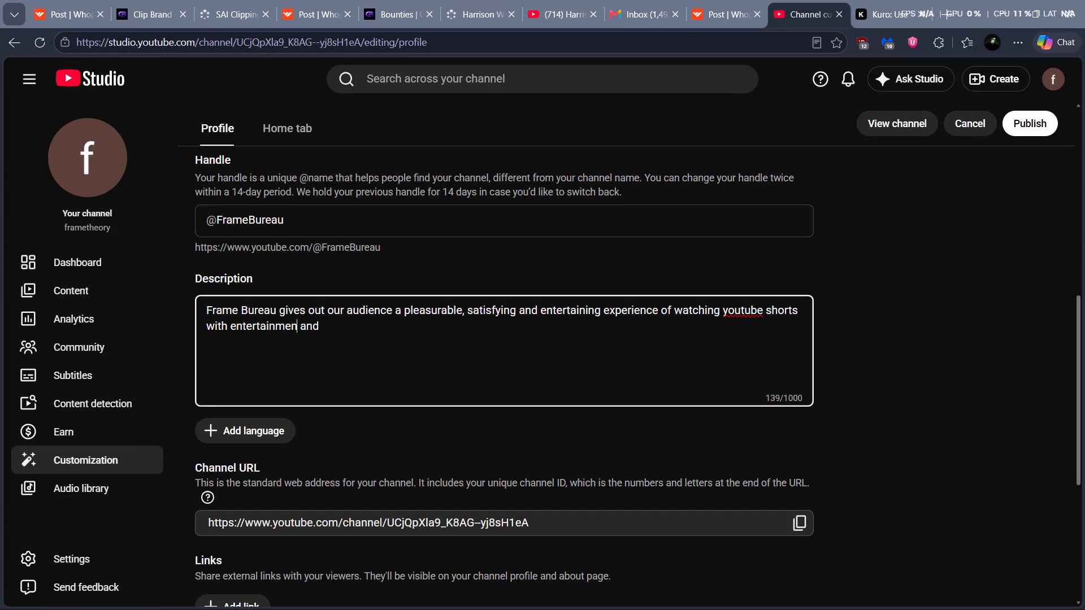
key("BackSpace")
key("BackSpace")
key("BackSpace")
type("fun")
Add the word "laughter" after "fun and" at the end of the description, without a trailing space.
key("Right")
key("Right")
key("Right")
key("Right")
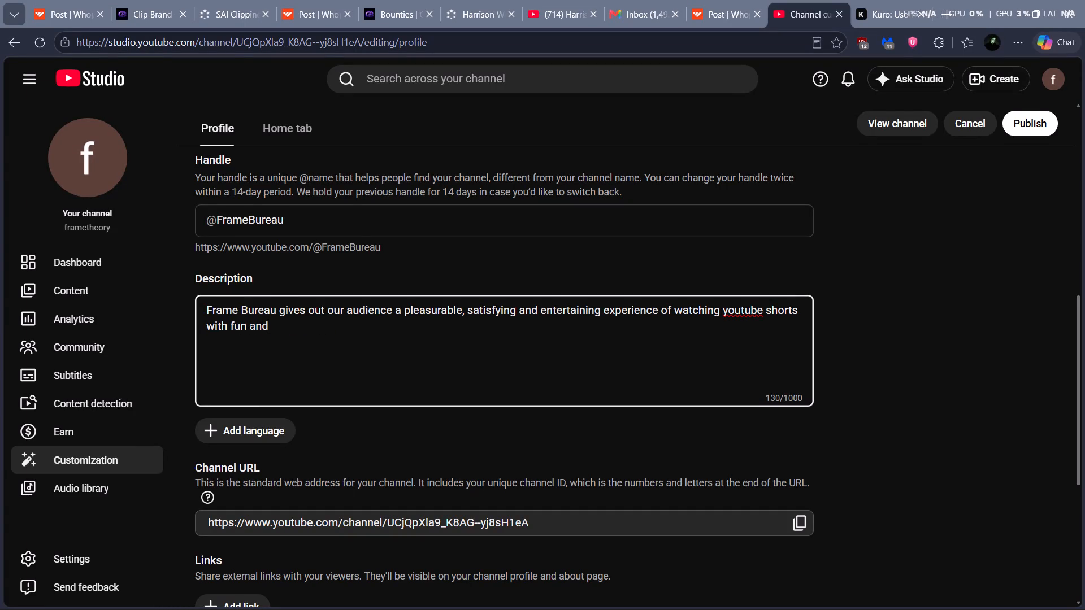
key("Right")
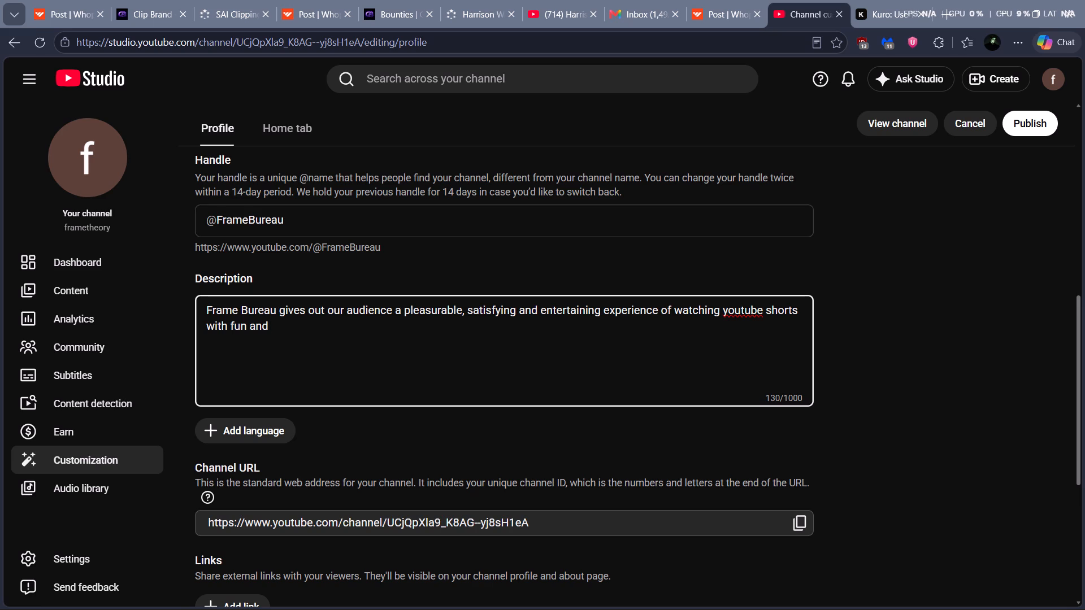
type("laughter")
key("space")
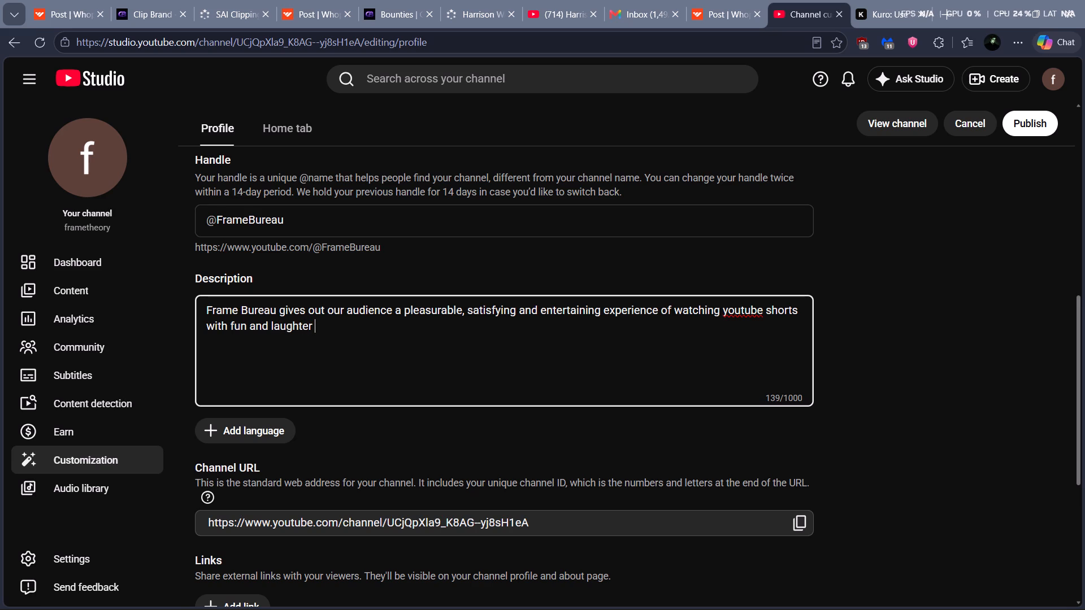
key("BackSpace")
Add an exclamation mark, a backslash and a line break after "laughter" at the end of the channel description.
key("shift+exclam")
key("backslash")
key("Return")
left_click(539, 438)
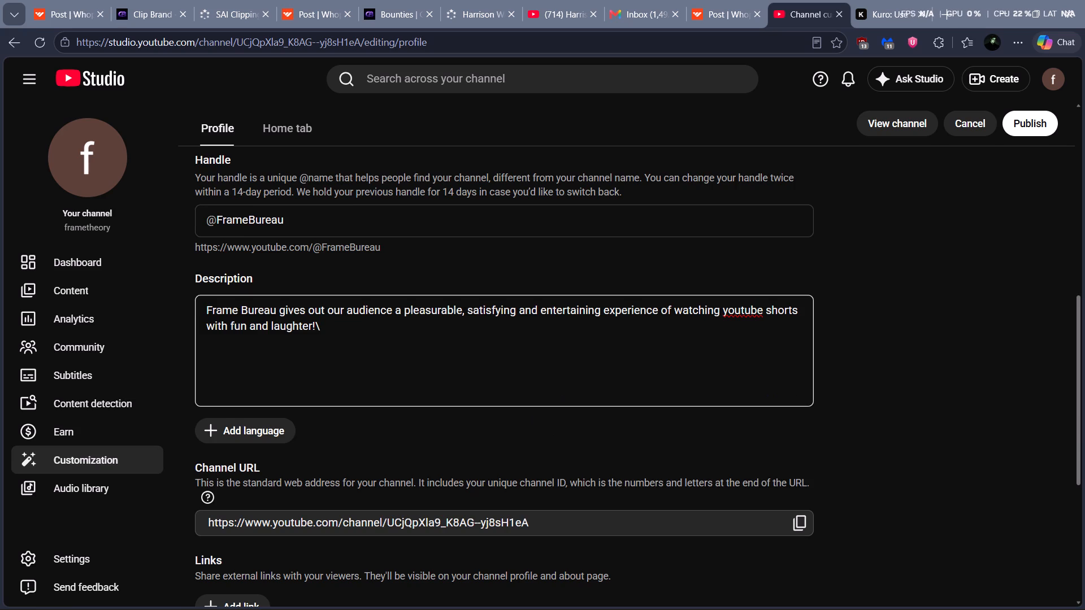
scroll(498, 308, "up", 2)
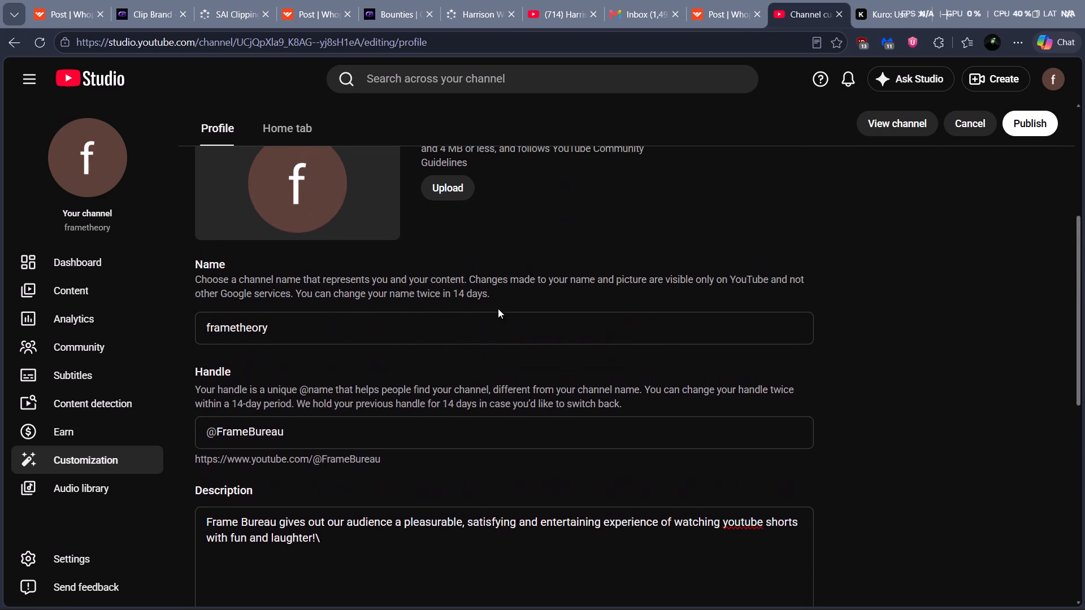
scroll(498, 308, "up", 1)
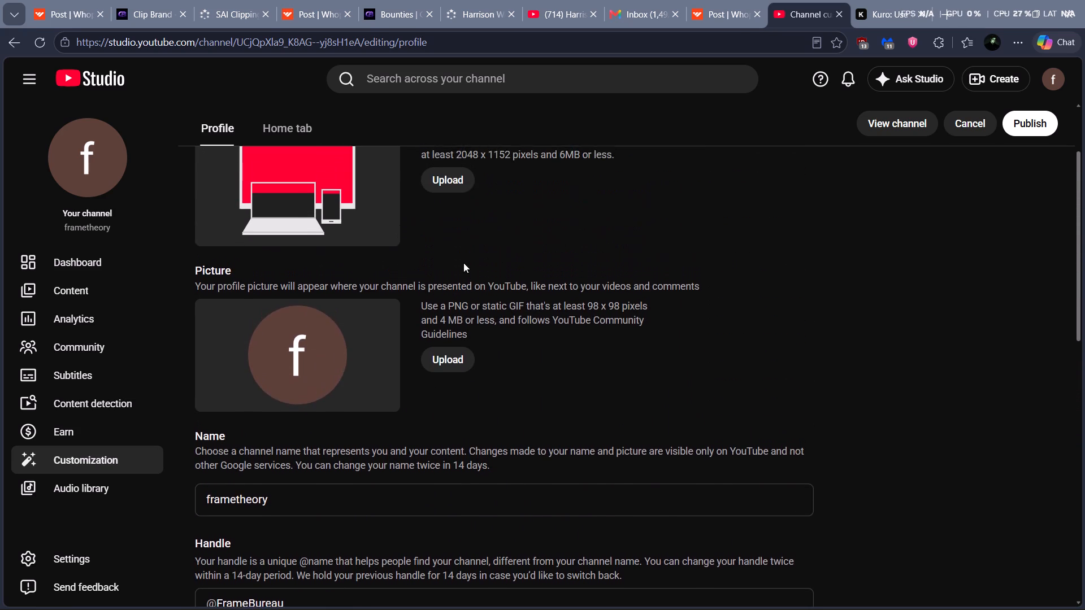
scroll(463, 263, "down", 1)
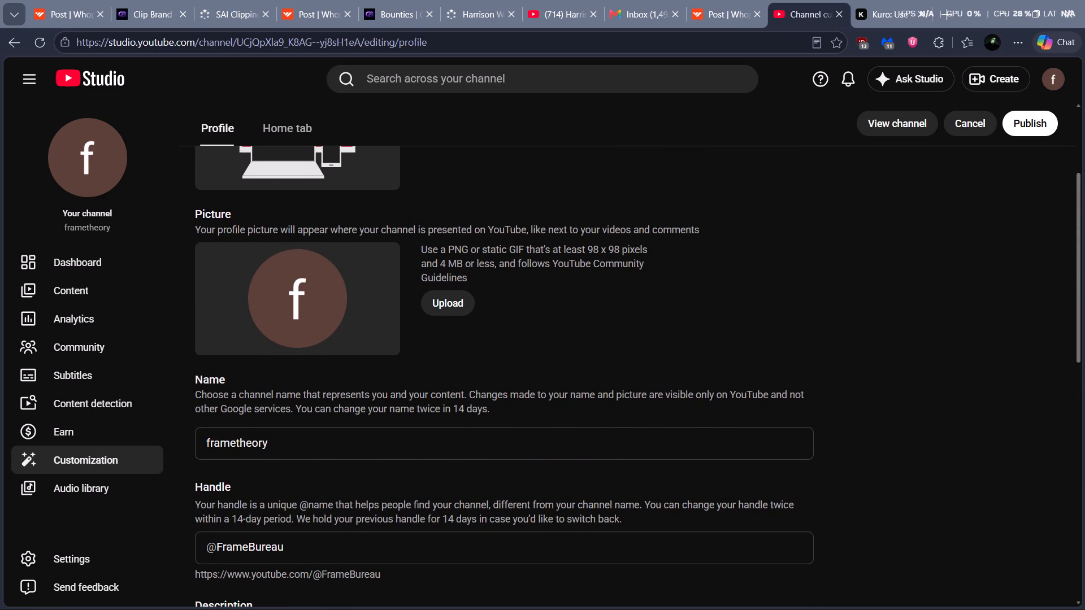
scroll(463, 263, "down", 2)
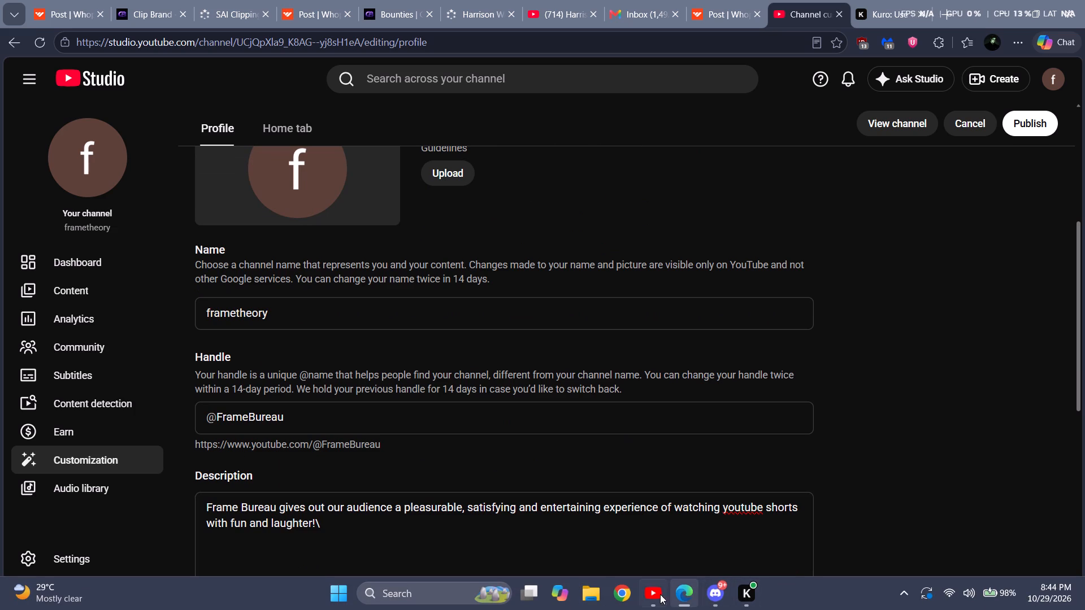
Switch to WhatsApp by launching it from the recent apps in Windows search.
left_click(431, 596)
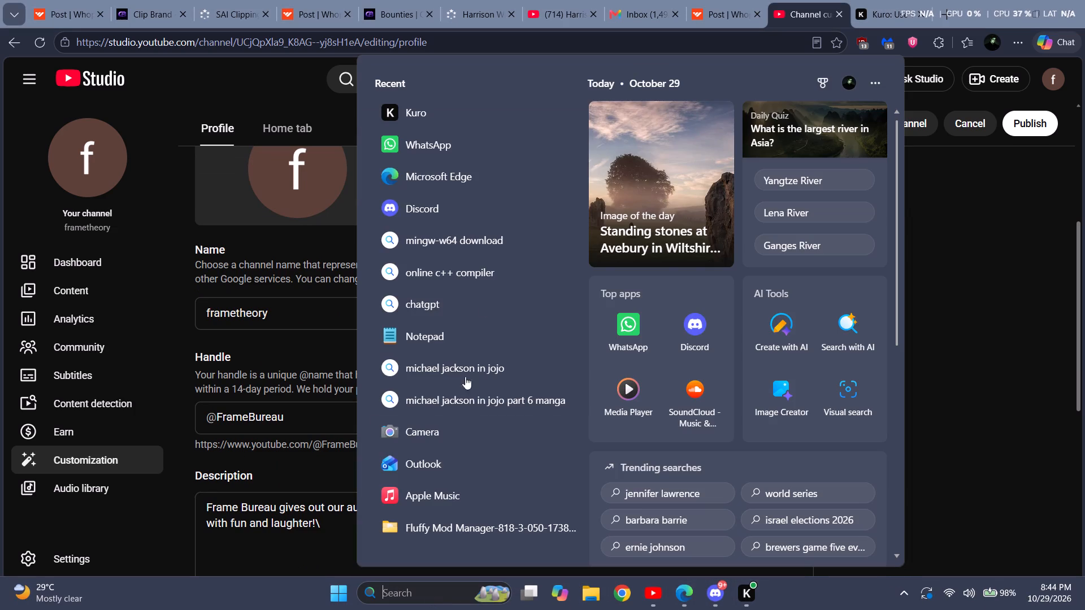
left_click(505, 151)
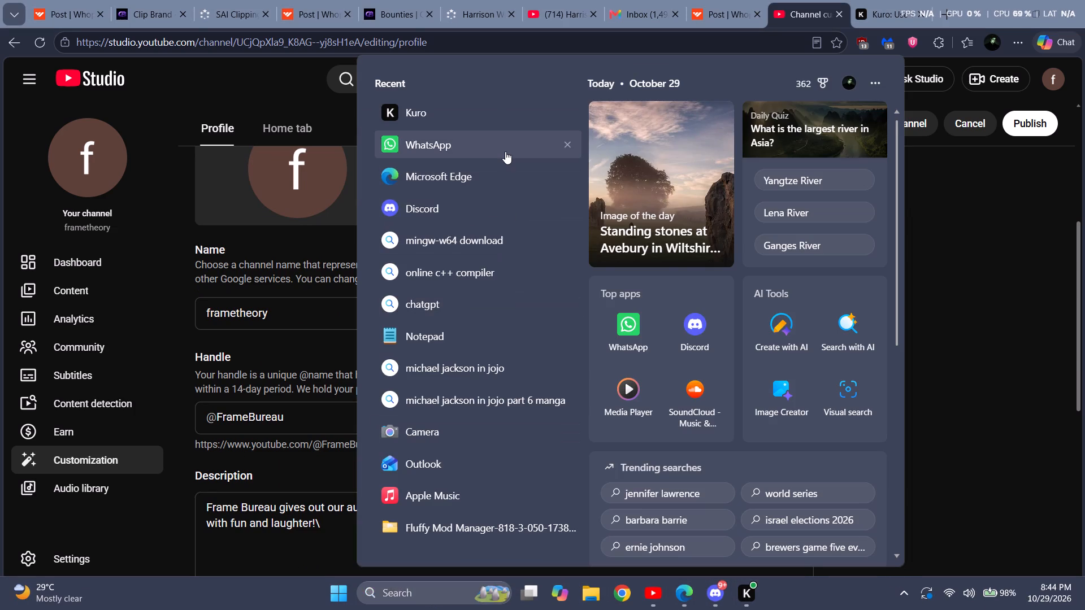
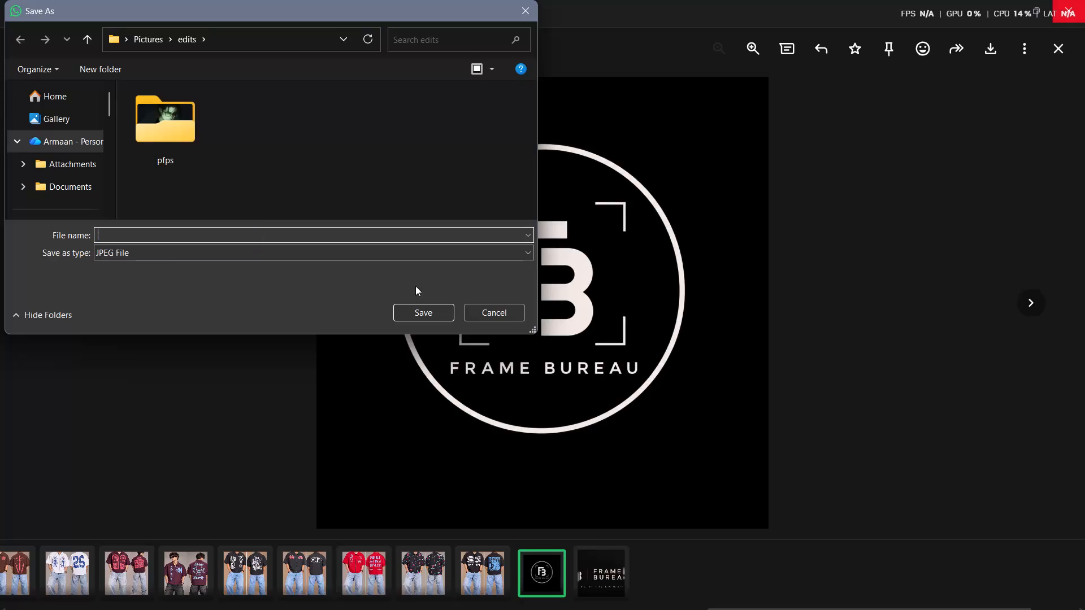
Name the Frame Bureau logo image "framebureau logo" and choose the Downloads folder for saving it as a JPEG.
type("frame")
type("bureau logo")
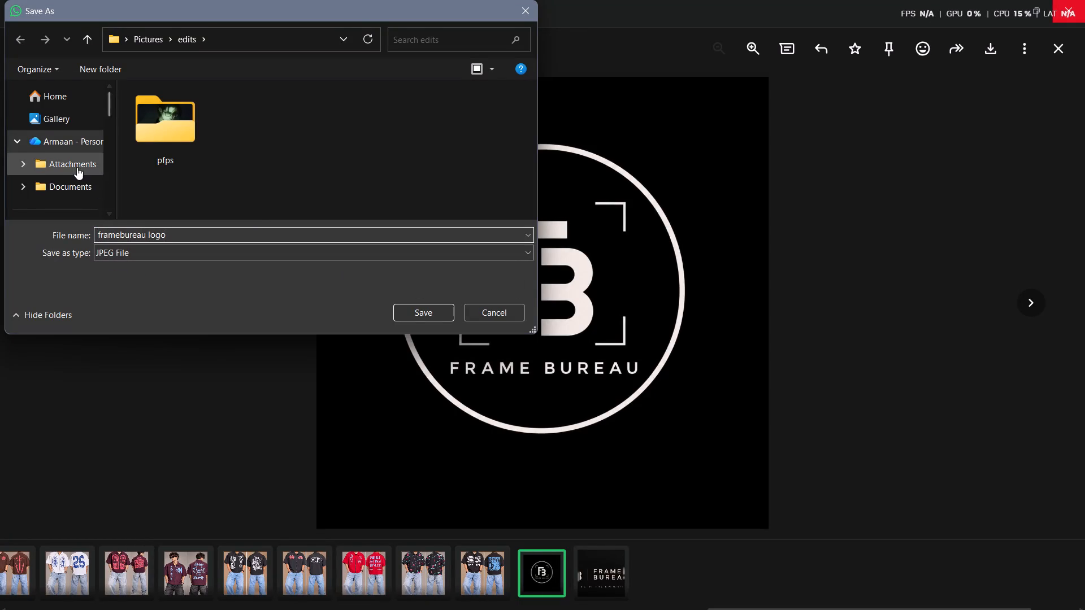
scroll(77, 167, "down", 1)
left_click(79, 95)
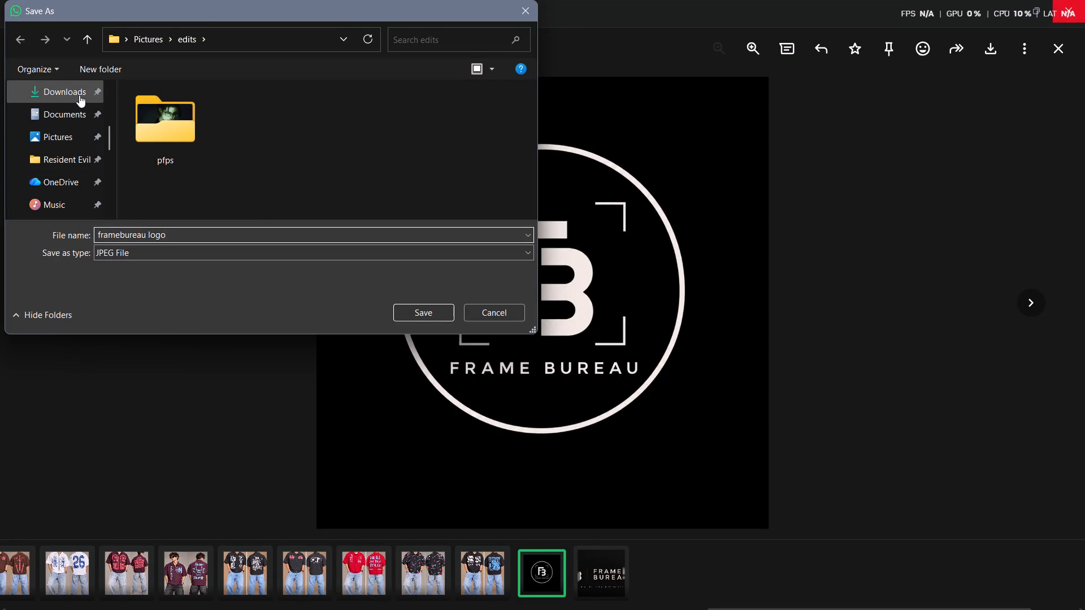
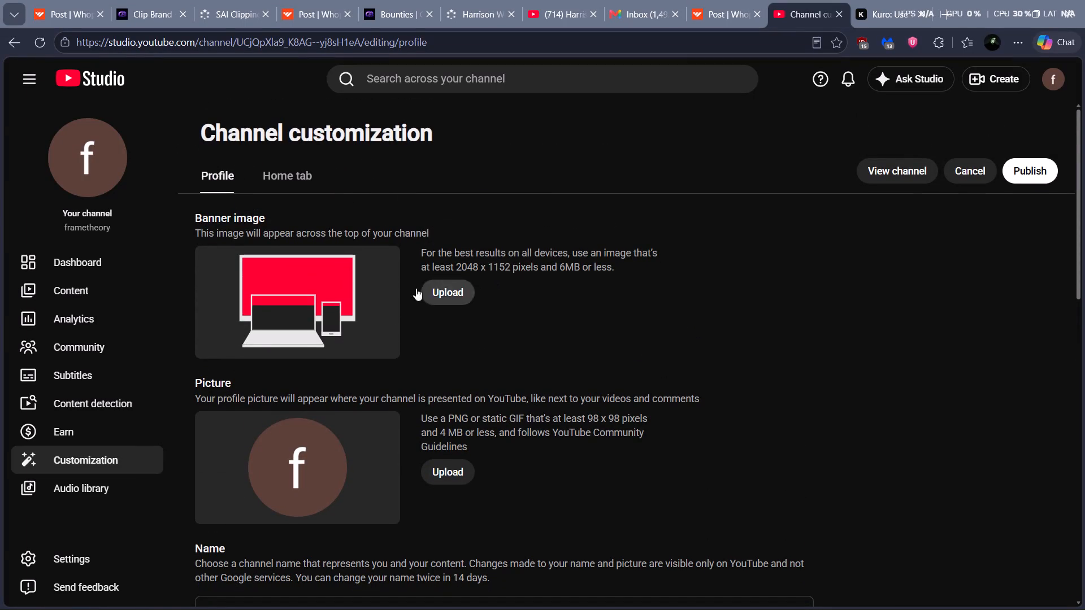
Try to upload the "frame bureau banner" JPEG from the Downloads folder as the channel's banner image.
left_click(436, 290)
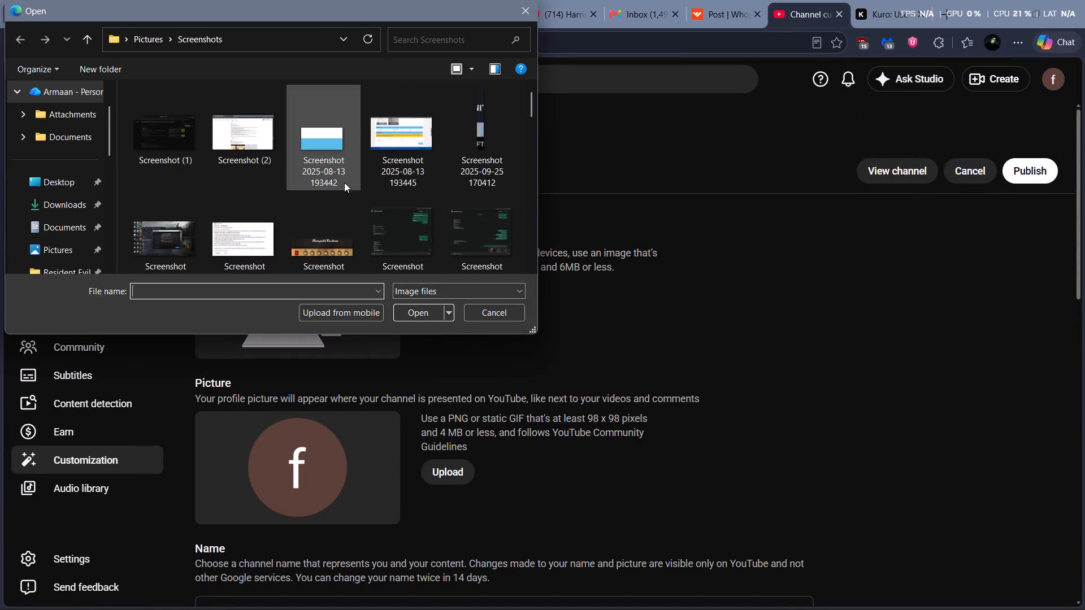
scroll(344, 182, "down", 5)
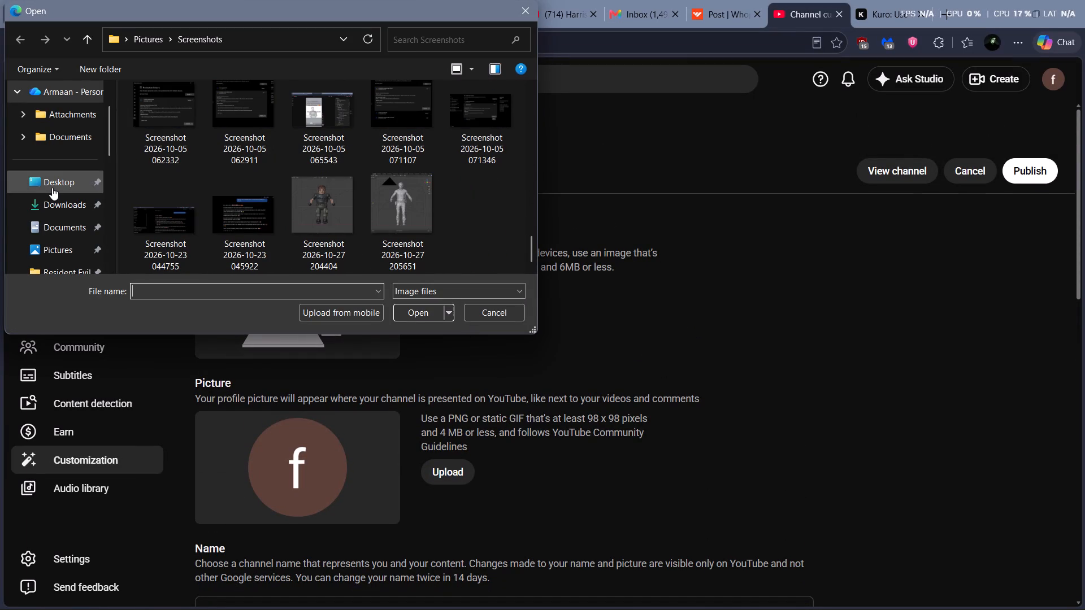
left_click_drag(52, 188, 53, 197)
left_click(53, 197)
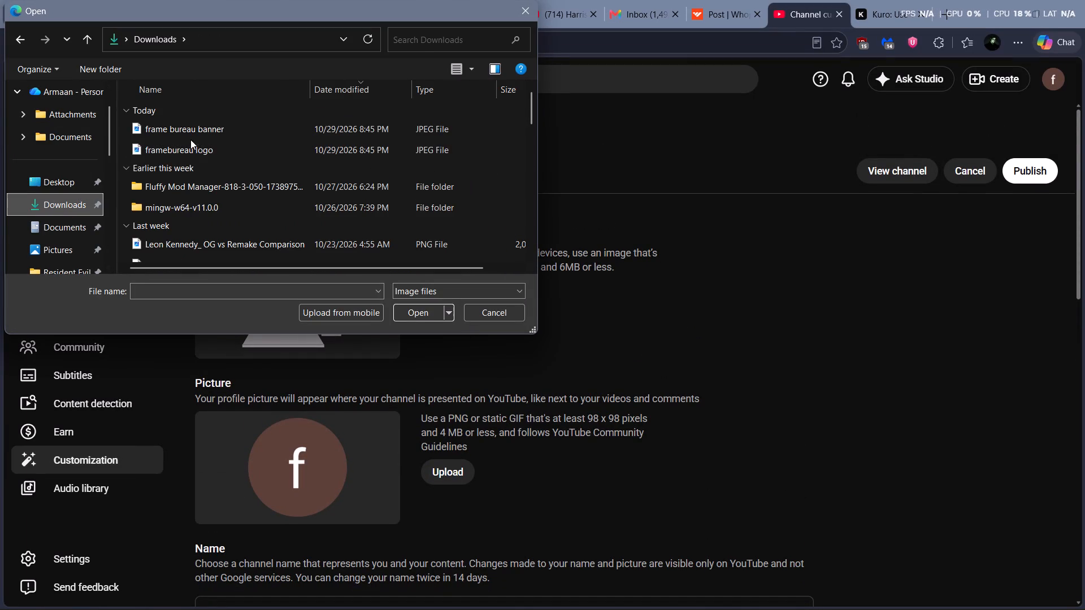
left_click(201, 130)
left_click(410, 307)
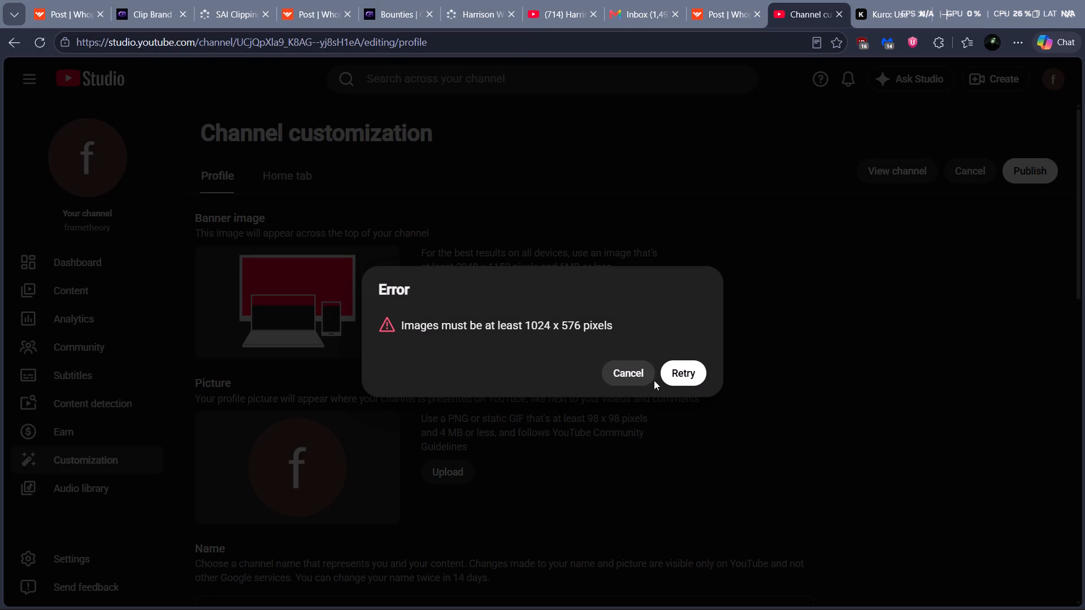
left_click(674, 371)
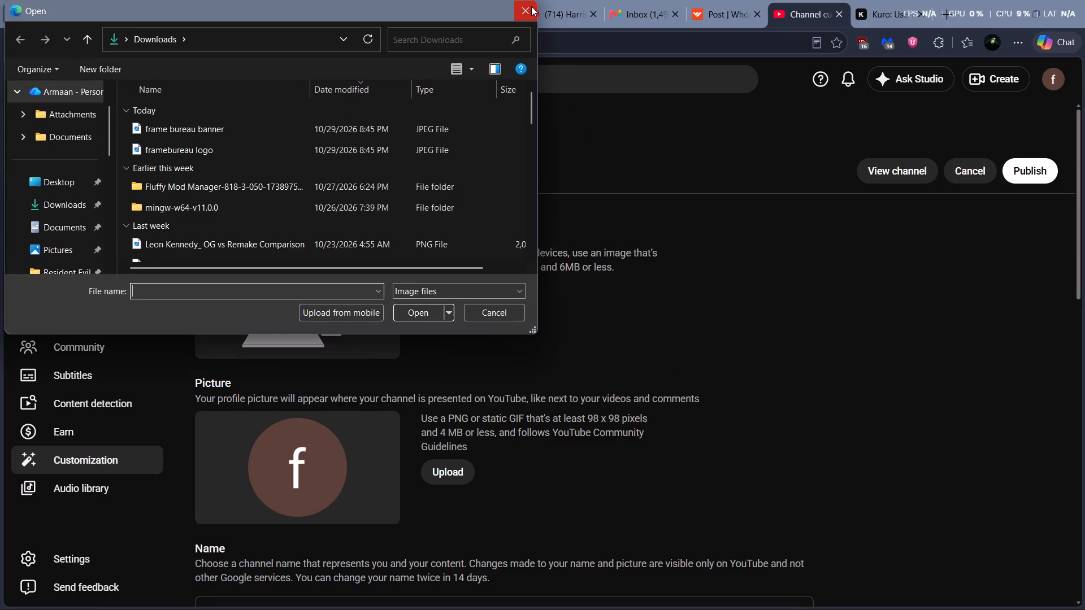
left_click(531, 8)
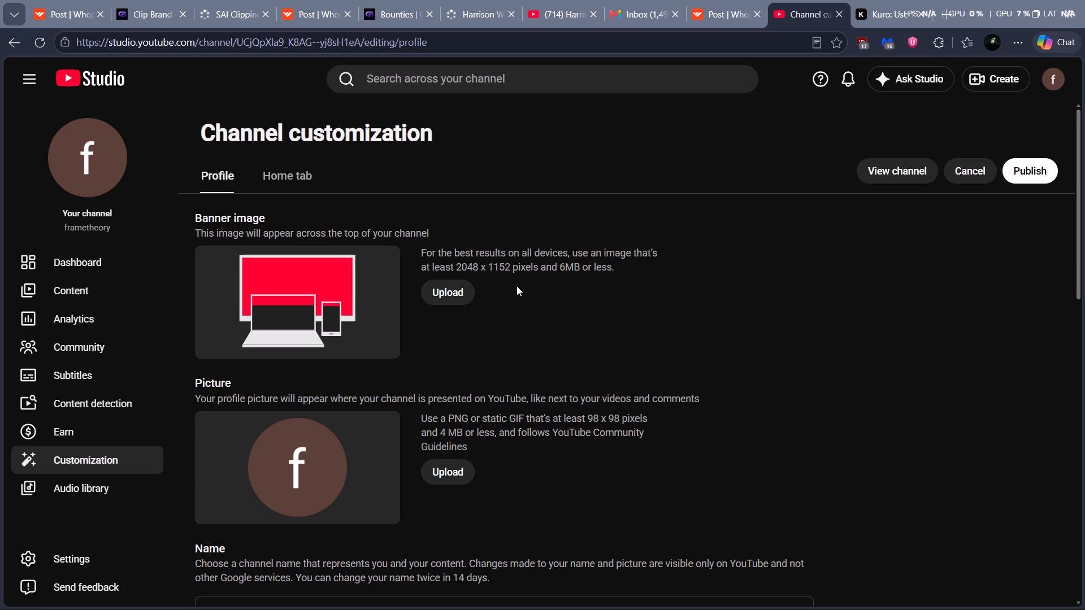
Upload the "framebureau logo" JPEG from Downloads as the channel's profile picture, keeping the default crop.
left_click(447, 481)
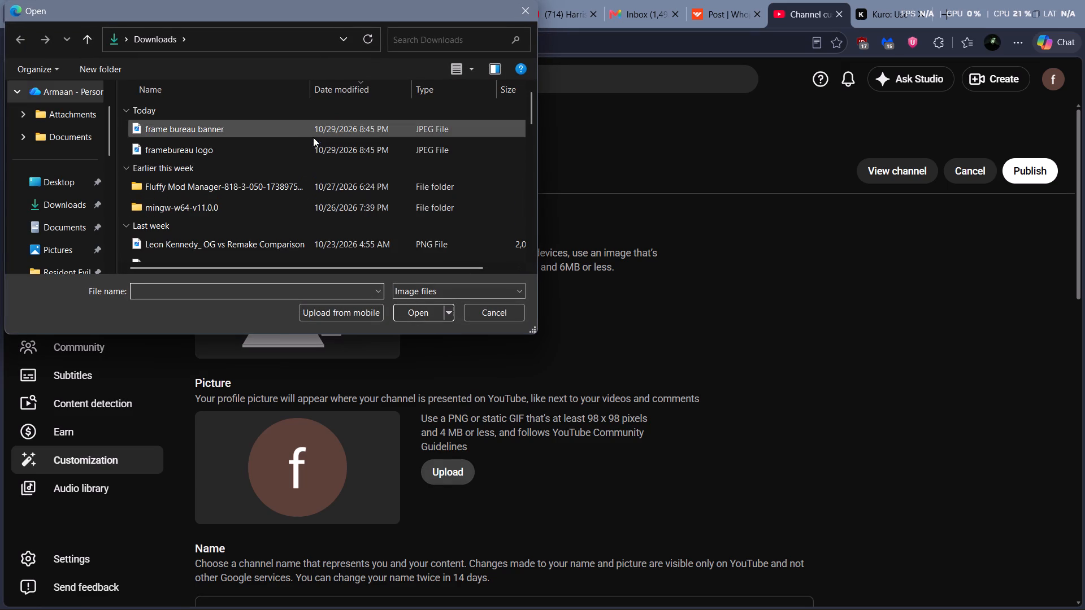
left_click(316, 145)
left_click(398, 314)
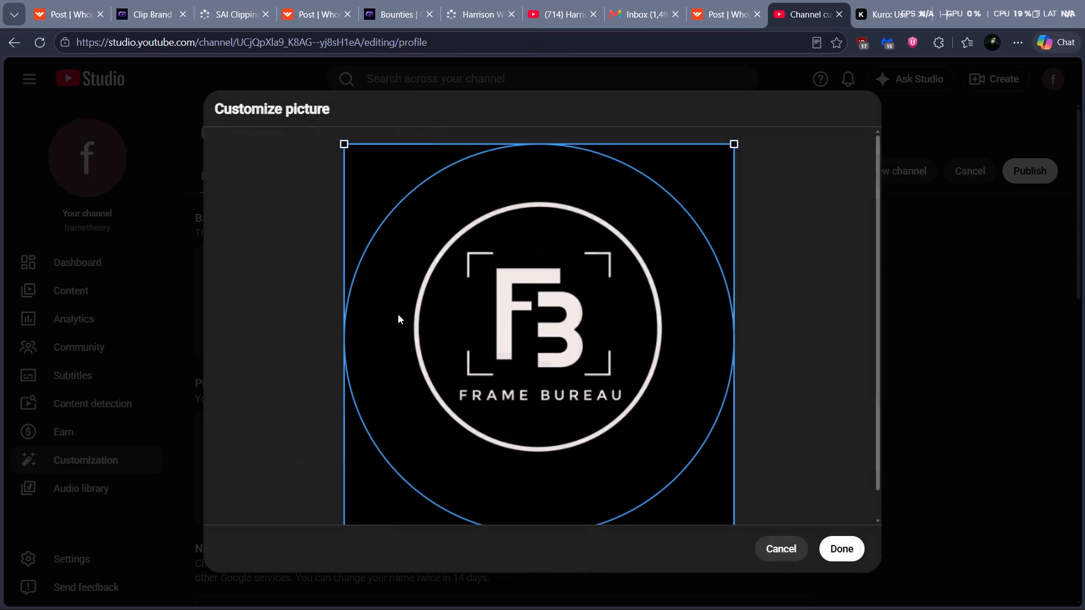
scroll(717, 346, "down", 1)
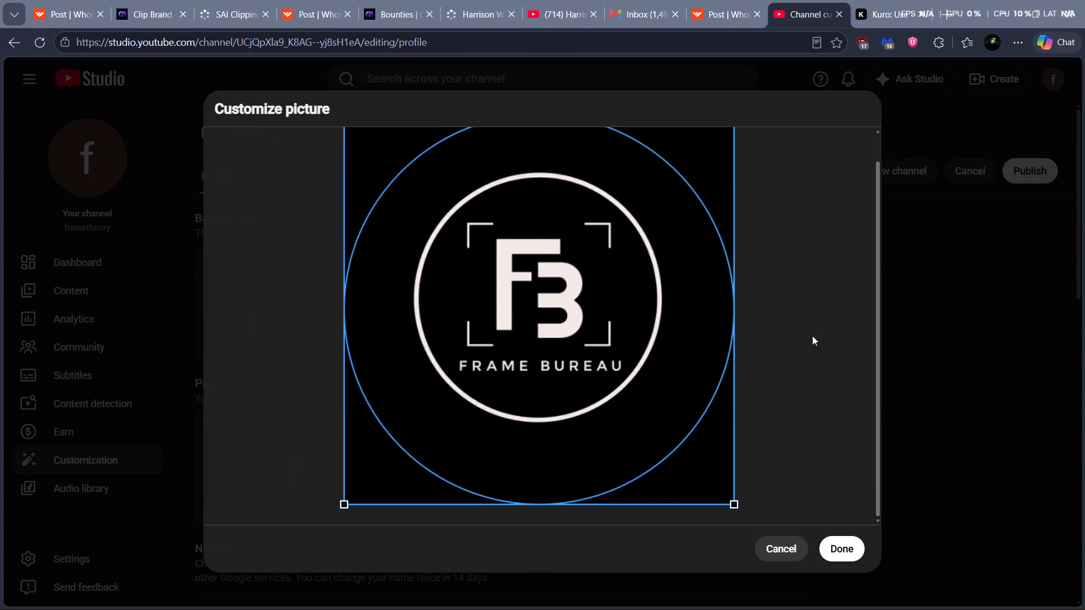
scroll(844, 406, "up", 1)
scroll(844, 406, "down", 1)
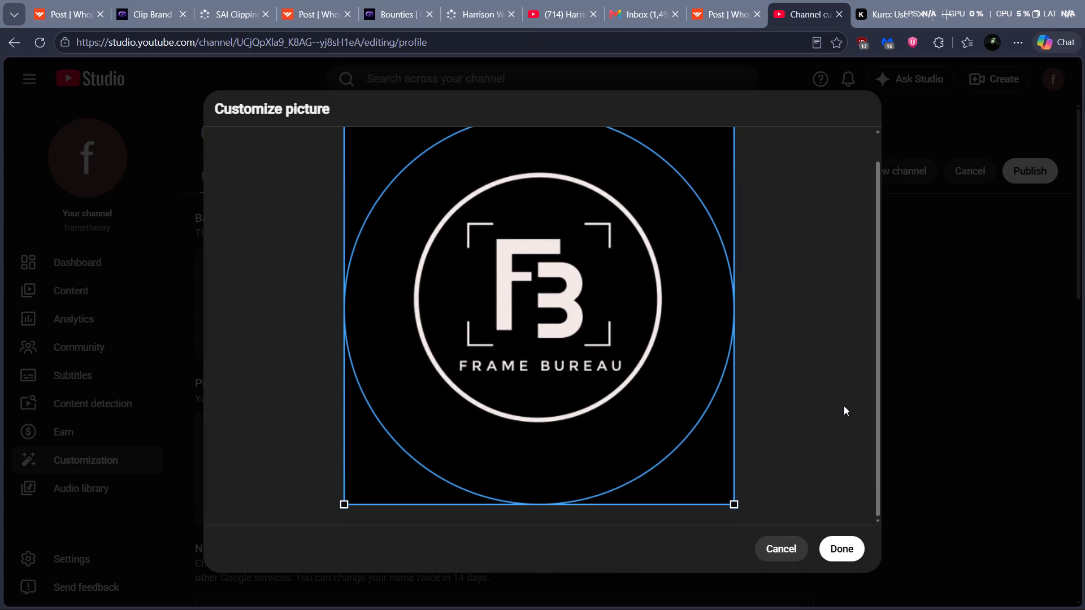
left_click(848, 547)
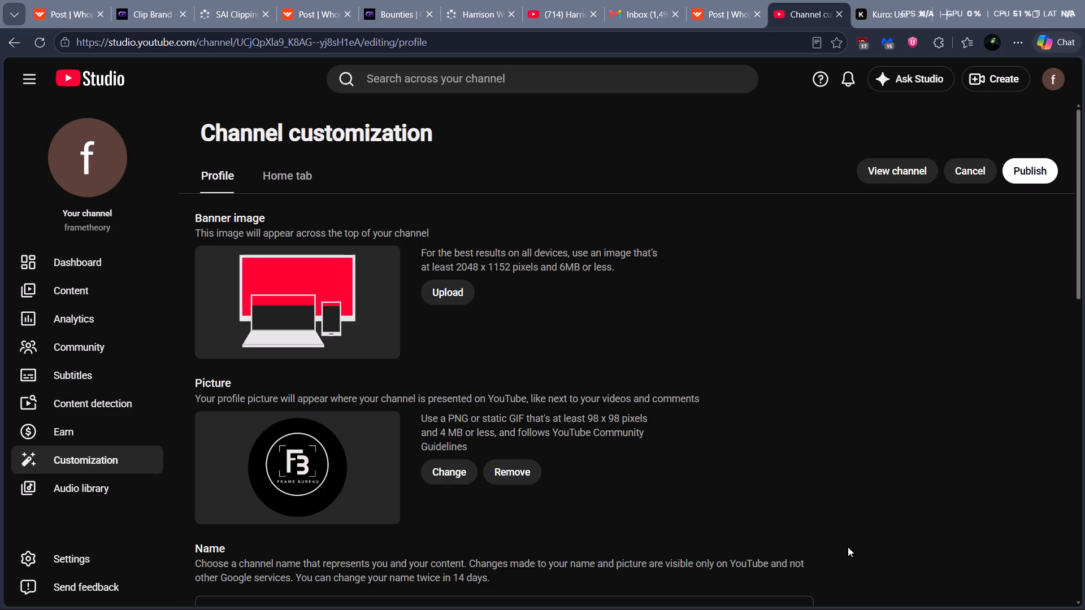
Open the email address field in the channel's Contact info section for editing.
scroll(723, 370, "up", 1)
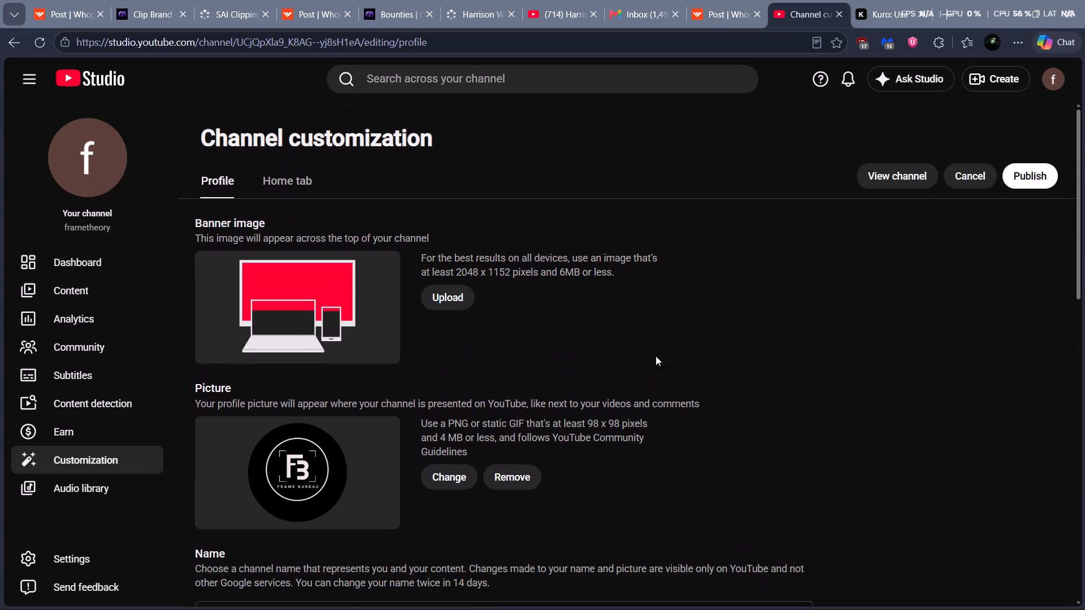
scroll(550, 294, "down", 3)
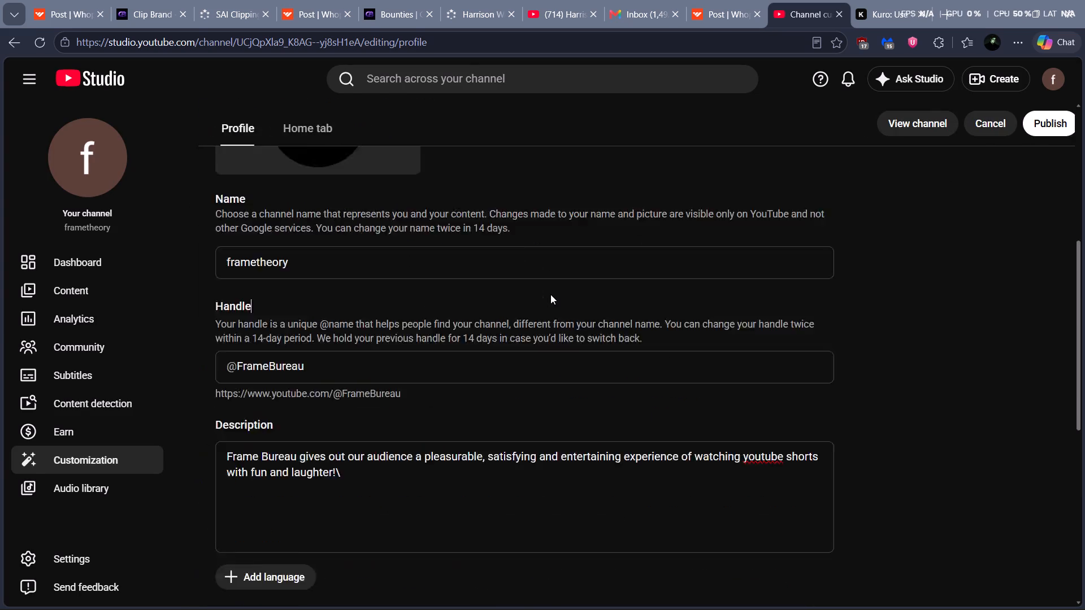
scroll(550, 294, "down", 5)
scroll(550, 294, "up", 8)
scroll(550, 294, "down", 4)
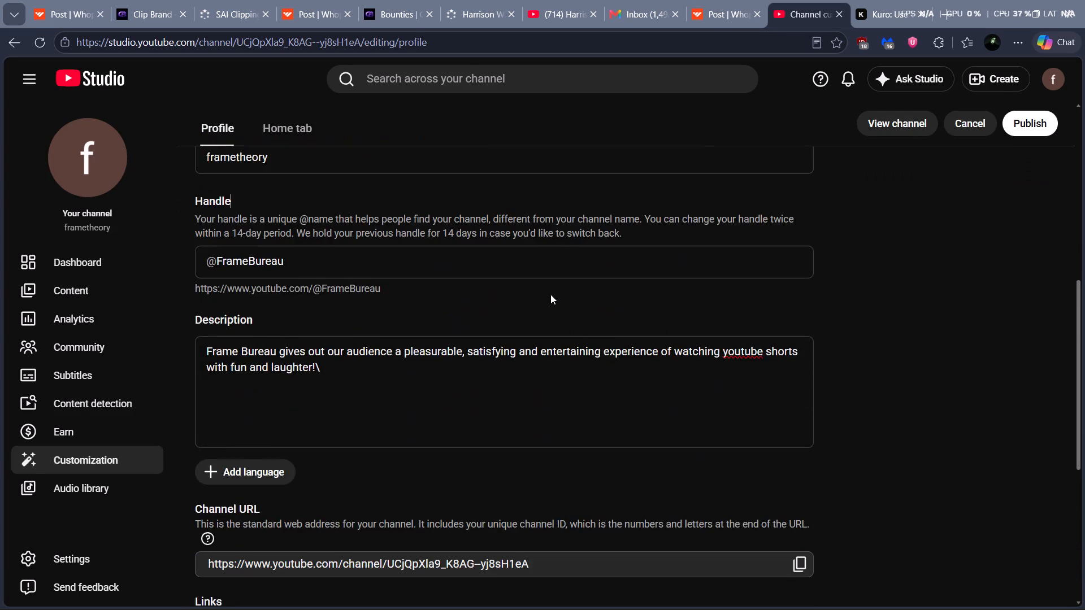
scroll(550, 294, "down", 3)
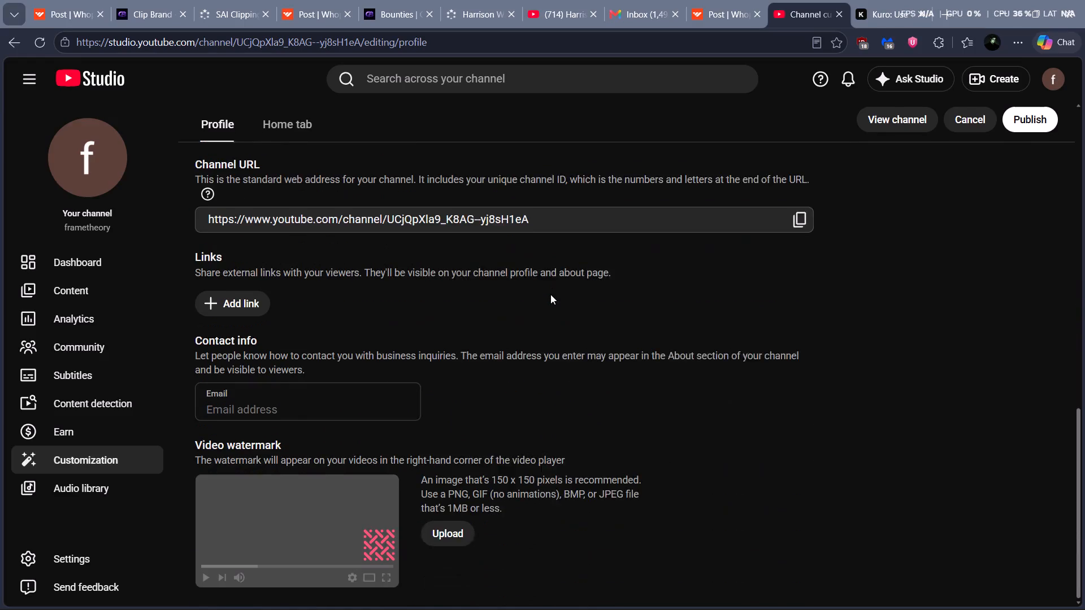
scroll(550, 294, "down", 1)
left_click(354, 404)
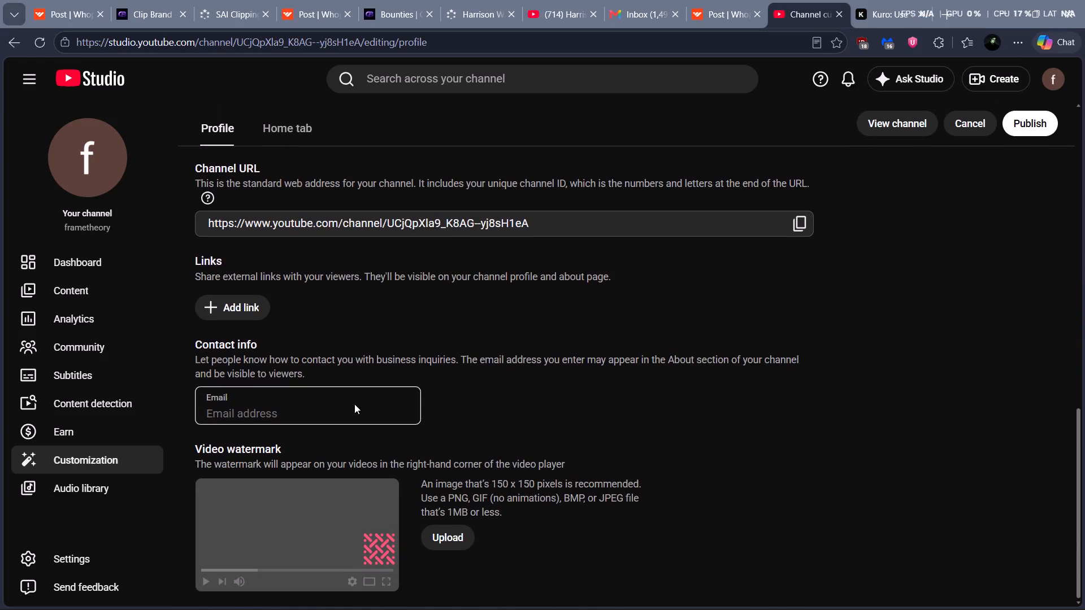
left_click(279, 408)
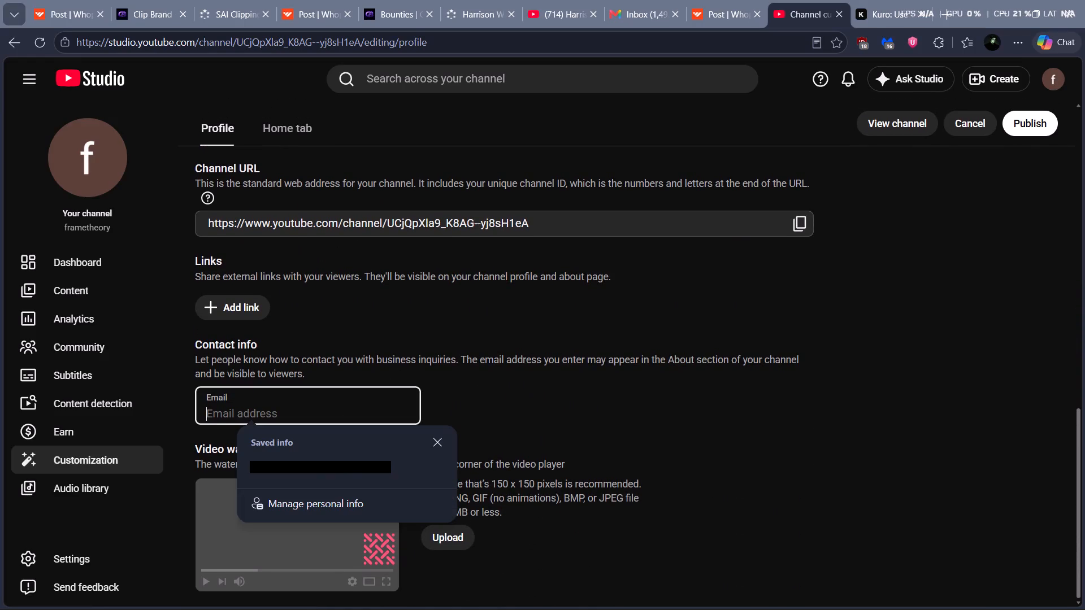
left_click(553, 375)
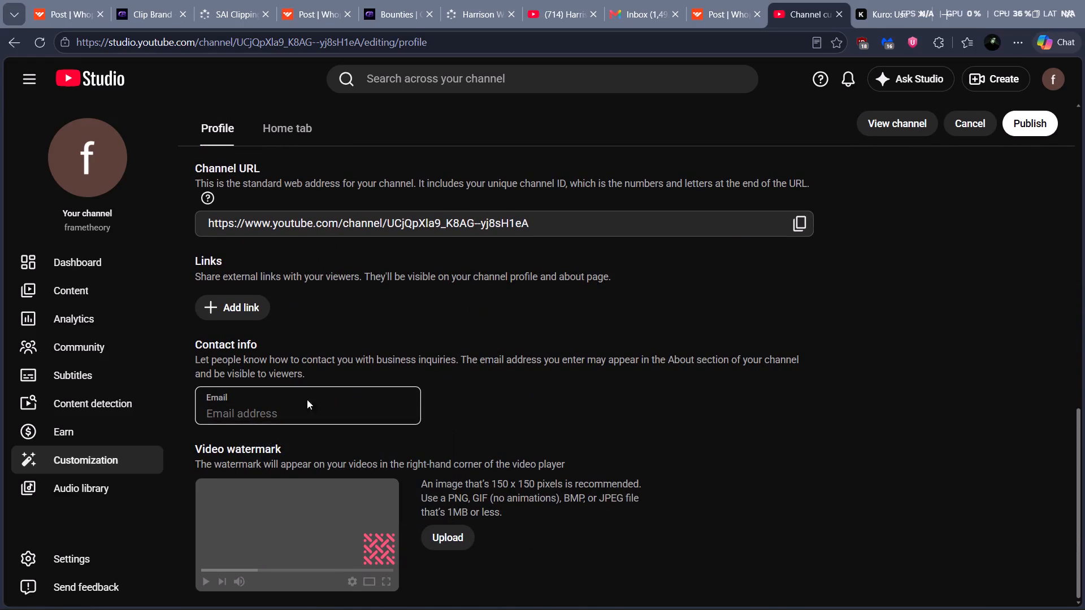
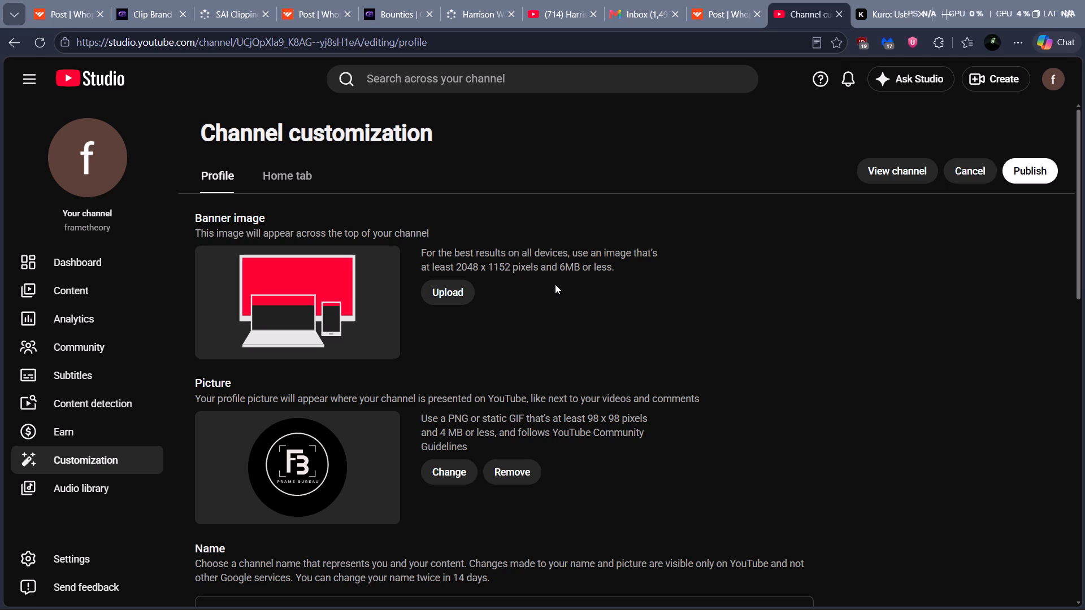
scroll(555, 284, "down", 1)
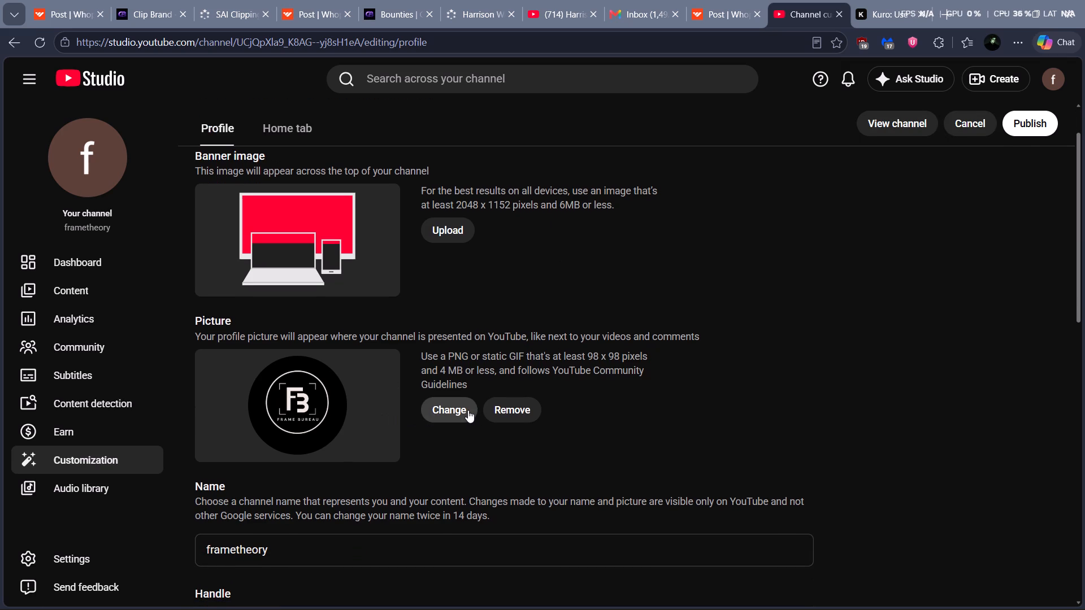
Review the channel's profile customization, checking the banner image, picture, name, handle and description.
left_click(331, 394)
scroll(444, 343, "down", 1)
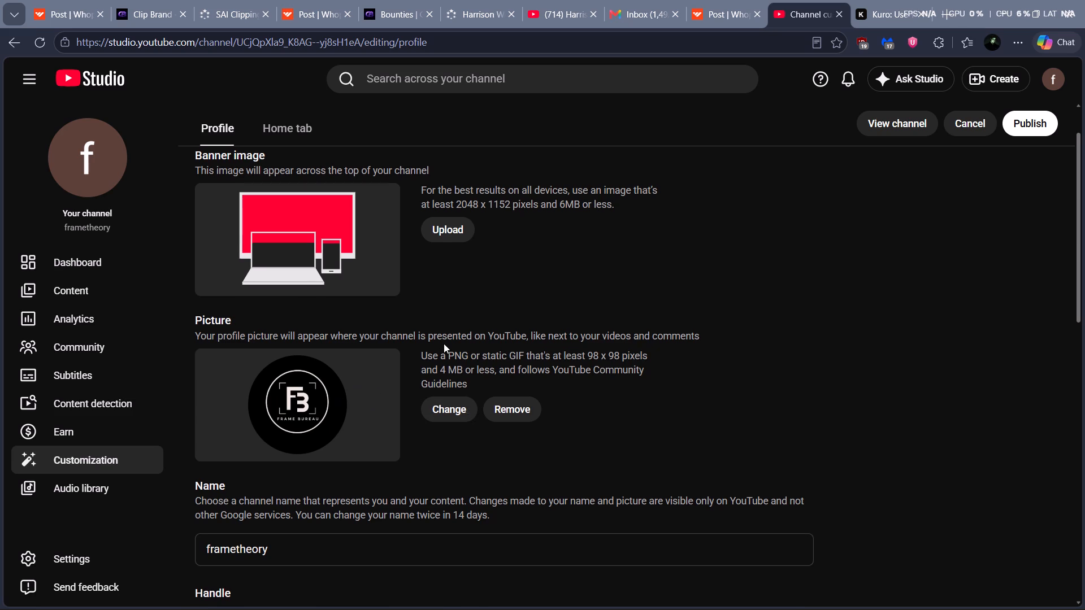
scroll(444, 343, "down", 1)
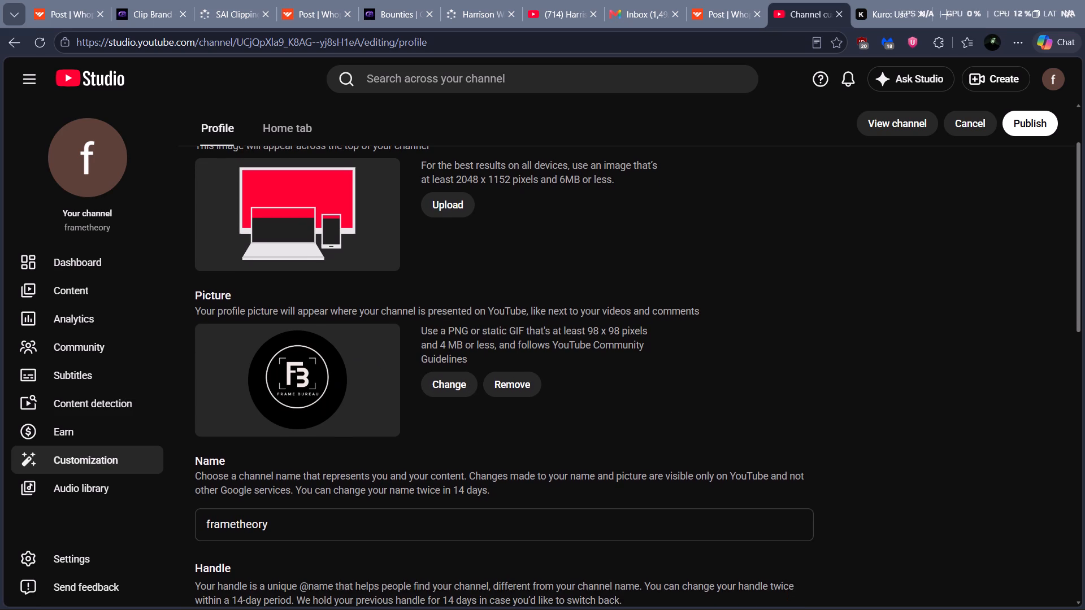
scroll(444, 343, "down", 3)
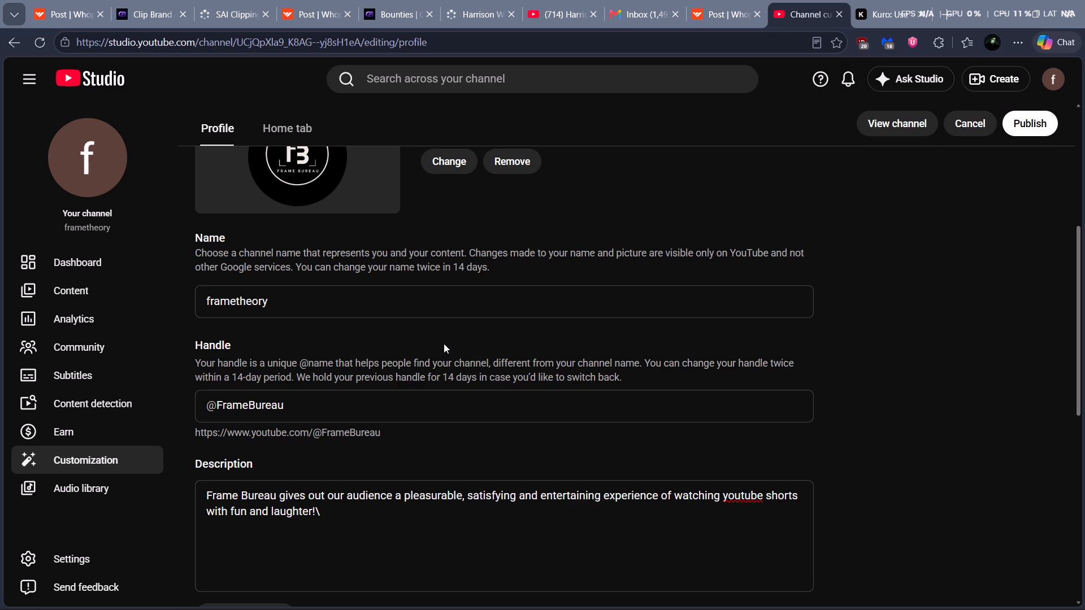
scroll(444, 343, "up", 2)
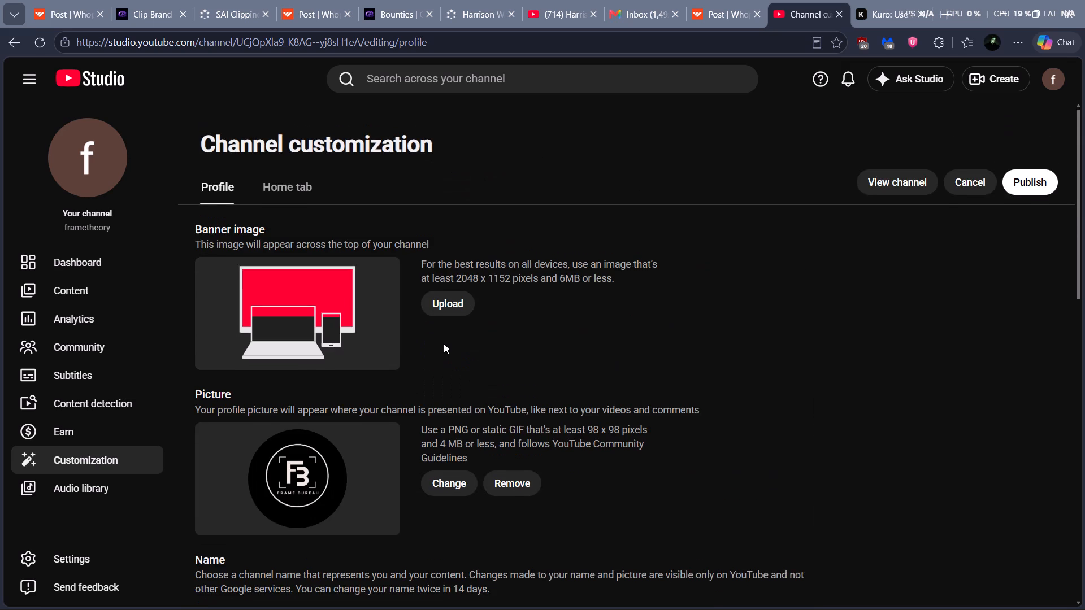
scroll(444, 343, "up", 1)
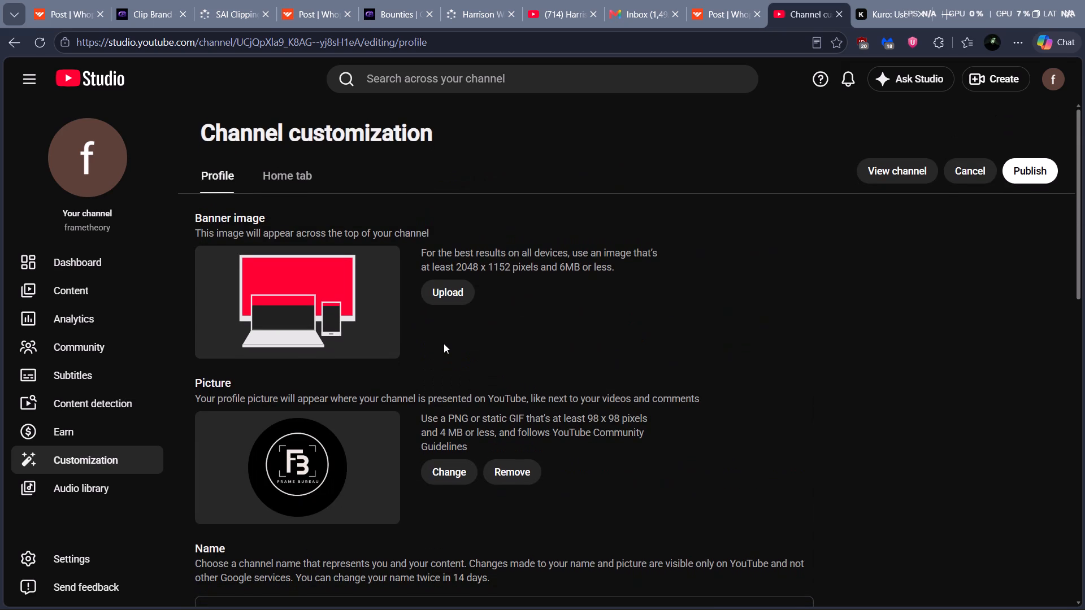
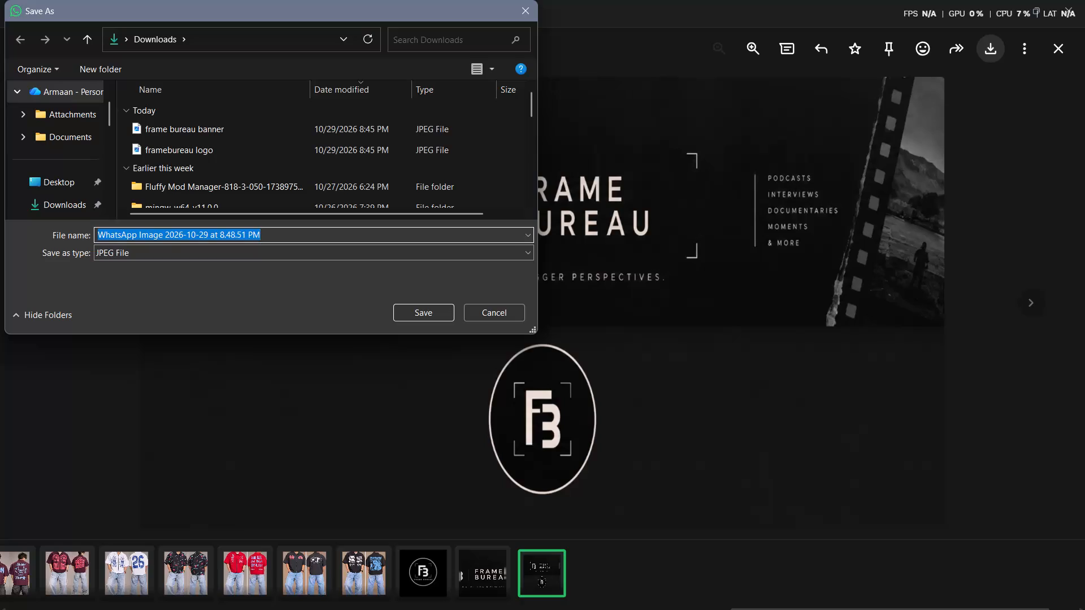
Clear the suggested file name for the combined banner and logo image being saved to the Downloads folder.
key("BackSpace")
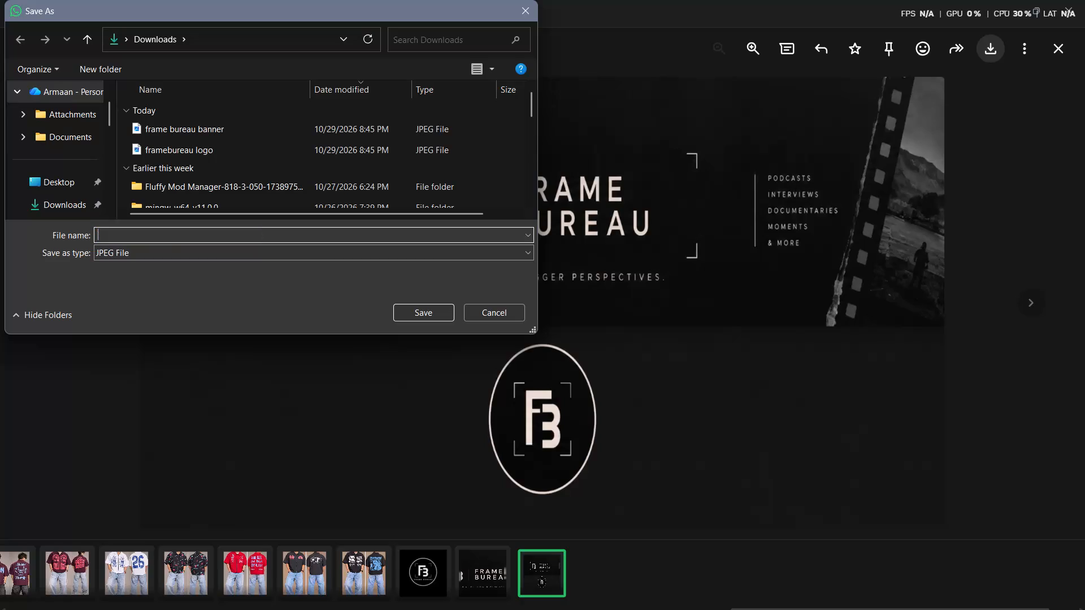
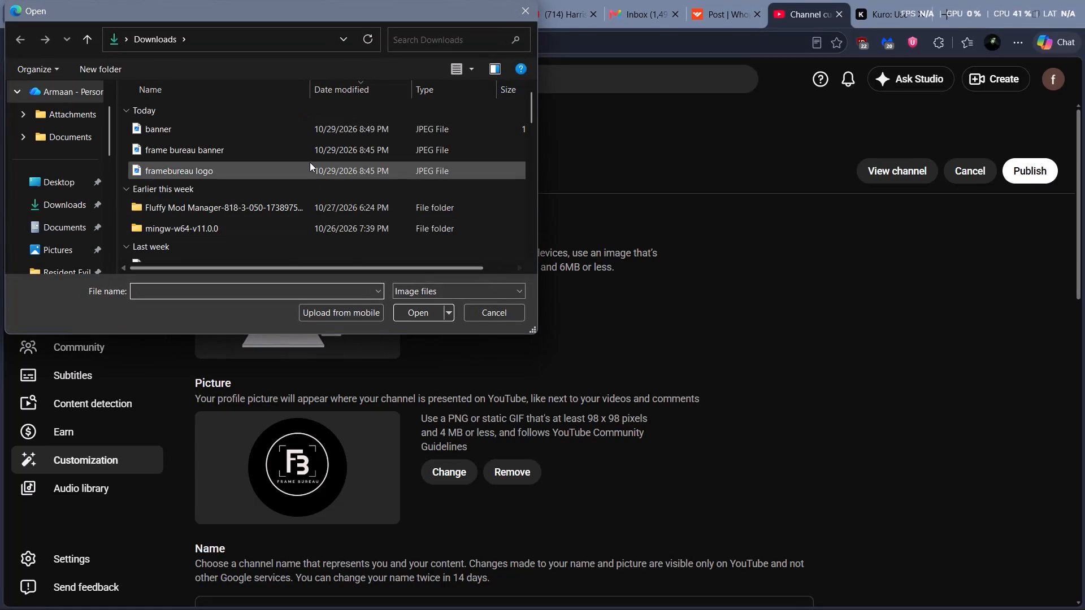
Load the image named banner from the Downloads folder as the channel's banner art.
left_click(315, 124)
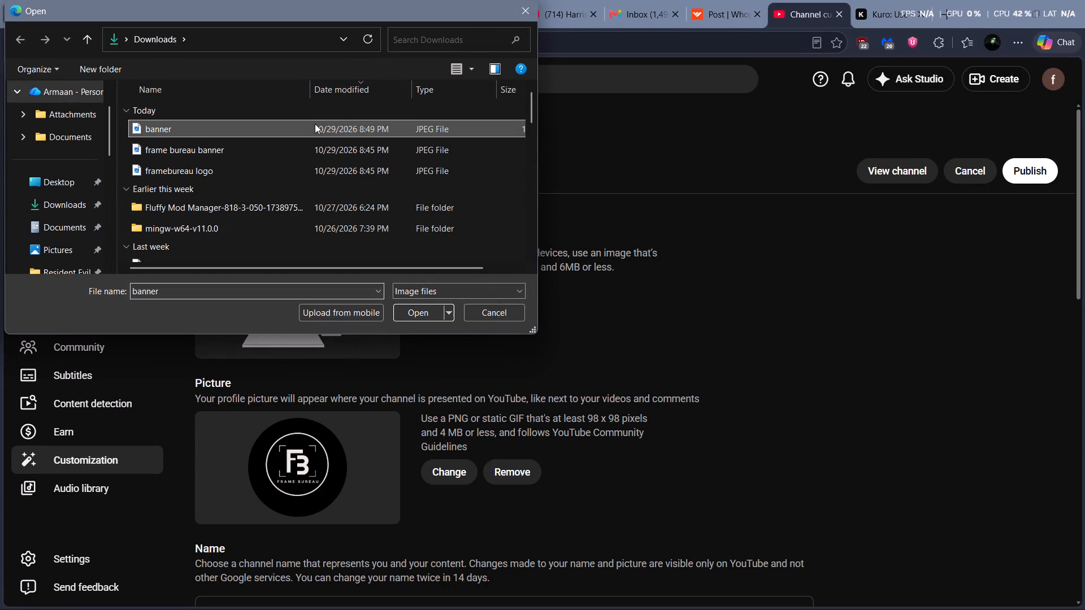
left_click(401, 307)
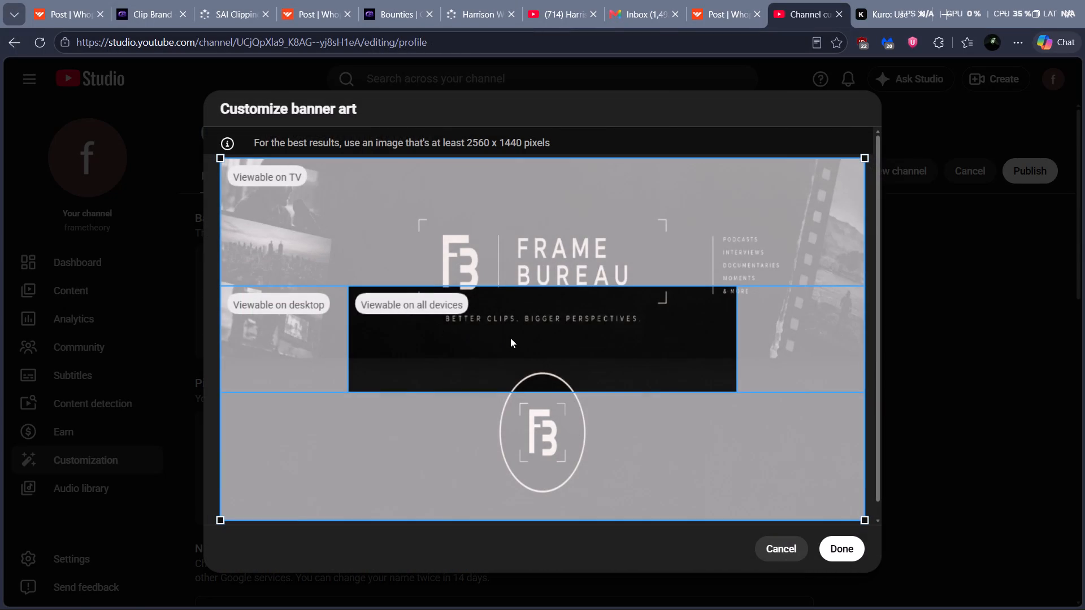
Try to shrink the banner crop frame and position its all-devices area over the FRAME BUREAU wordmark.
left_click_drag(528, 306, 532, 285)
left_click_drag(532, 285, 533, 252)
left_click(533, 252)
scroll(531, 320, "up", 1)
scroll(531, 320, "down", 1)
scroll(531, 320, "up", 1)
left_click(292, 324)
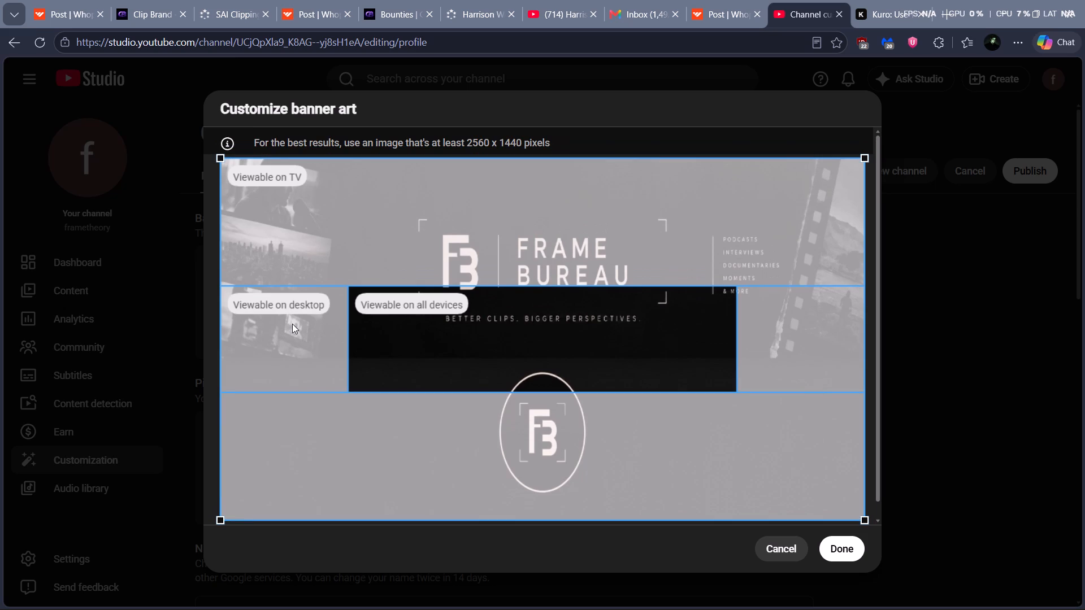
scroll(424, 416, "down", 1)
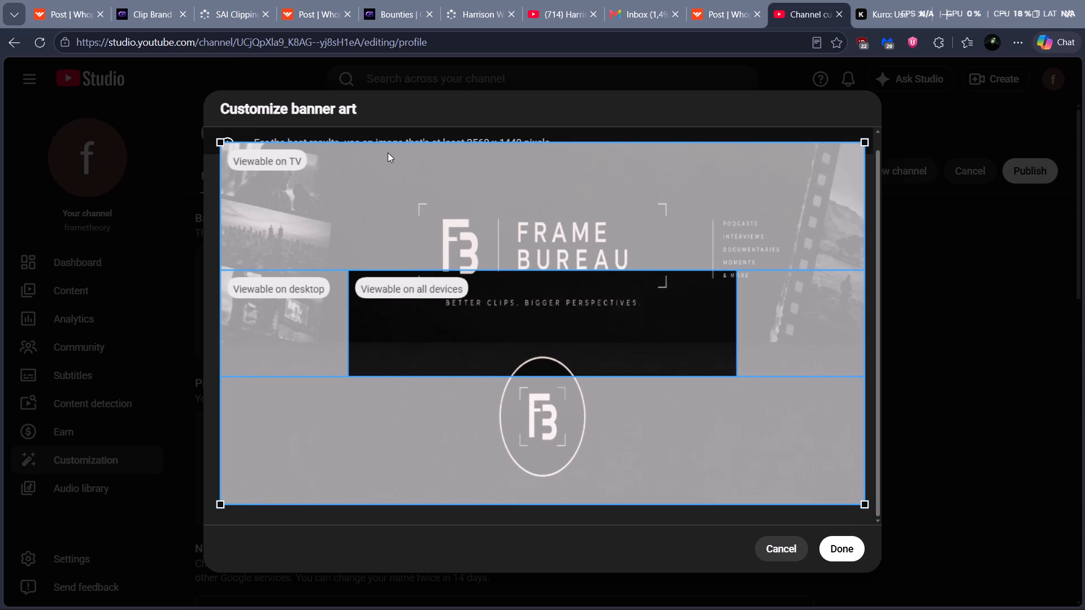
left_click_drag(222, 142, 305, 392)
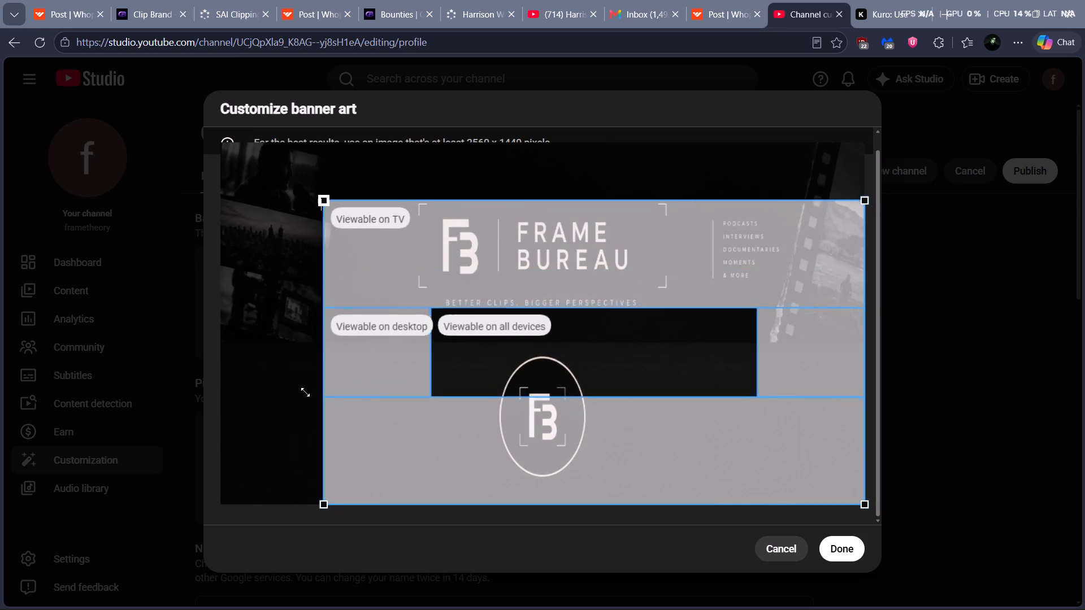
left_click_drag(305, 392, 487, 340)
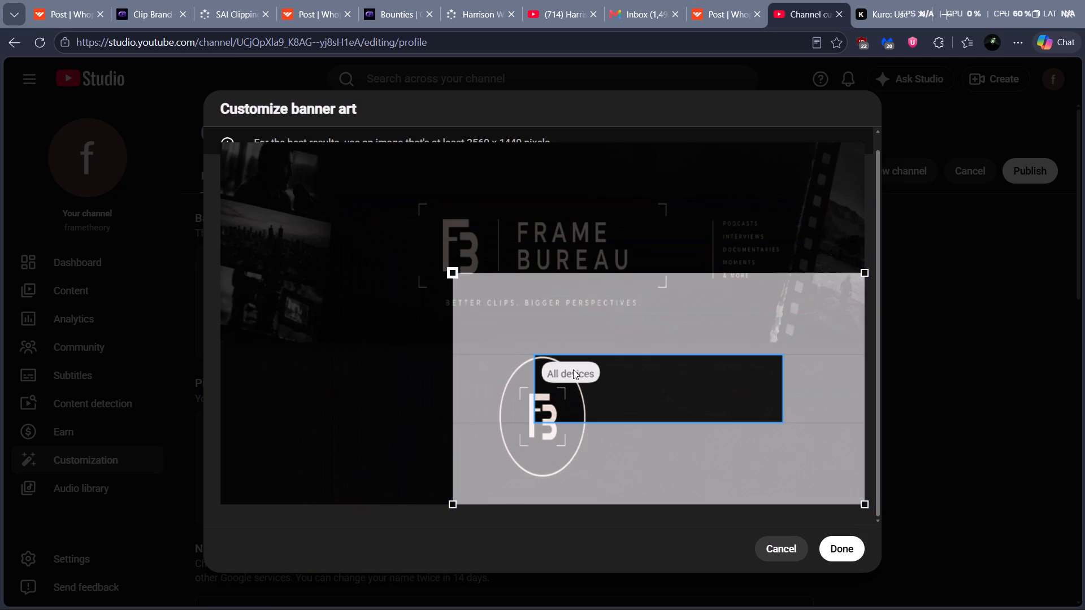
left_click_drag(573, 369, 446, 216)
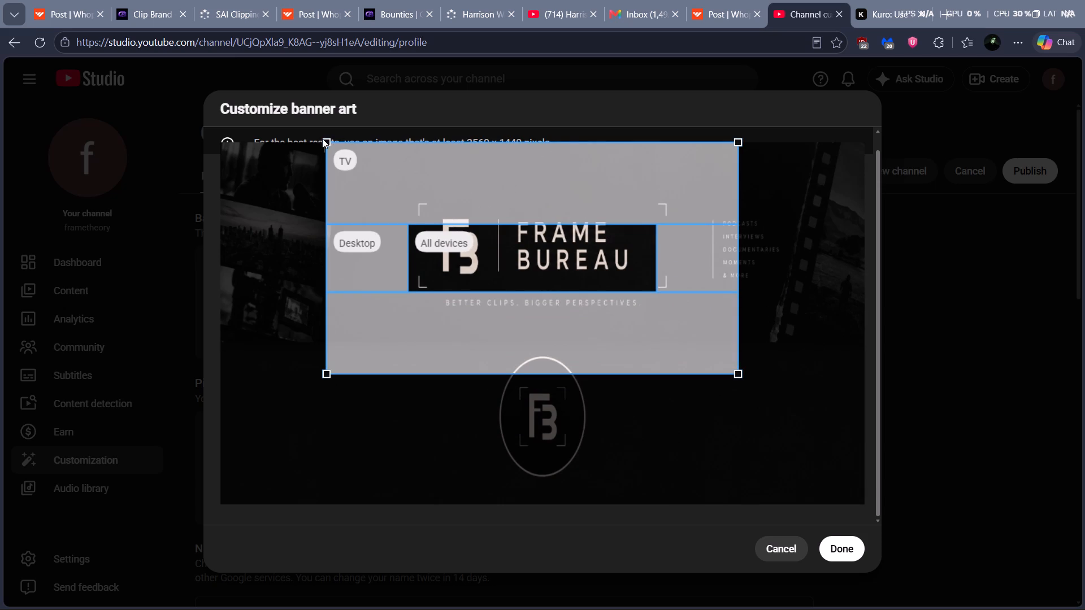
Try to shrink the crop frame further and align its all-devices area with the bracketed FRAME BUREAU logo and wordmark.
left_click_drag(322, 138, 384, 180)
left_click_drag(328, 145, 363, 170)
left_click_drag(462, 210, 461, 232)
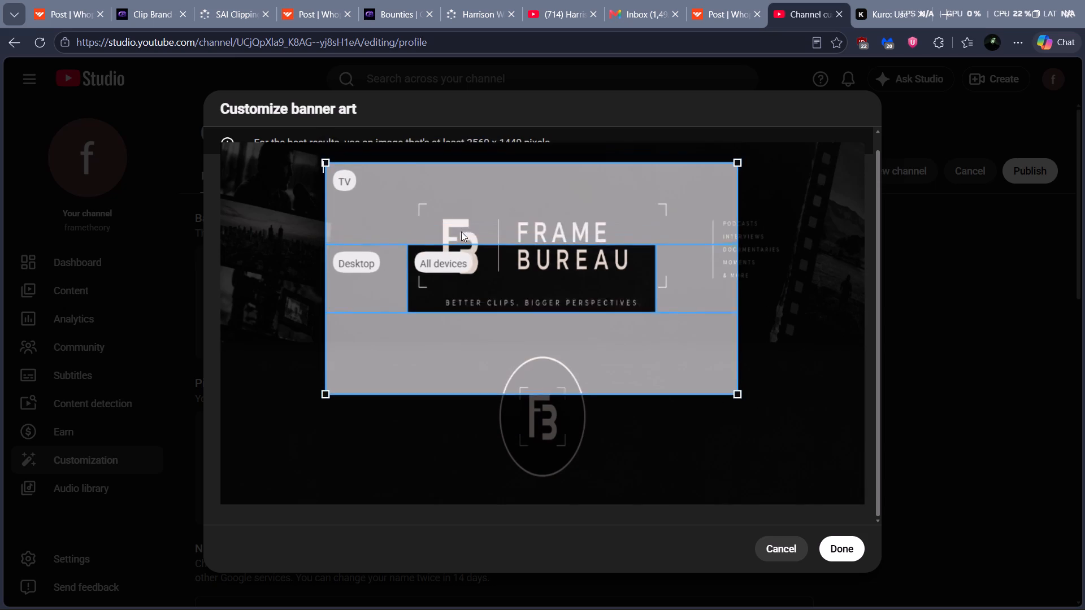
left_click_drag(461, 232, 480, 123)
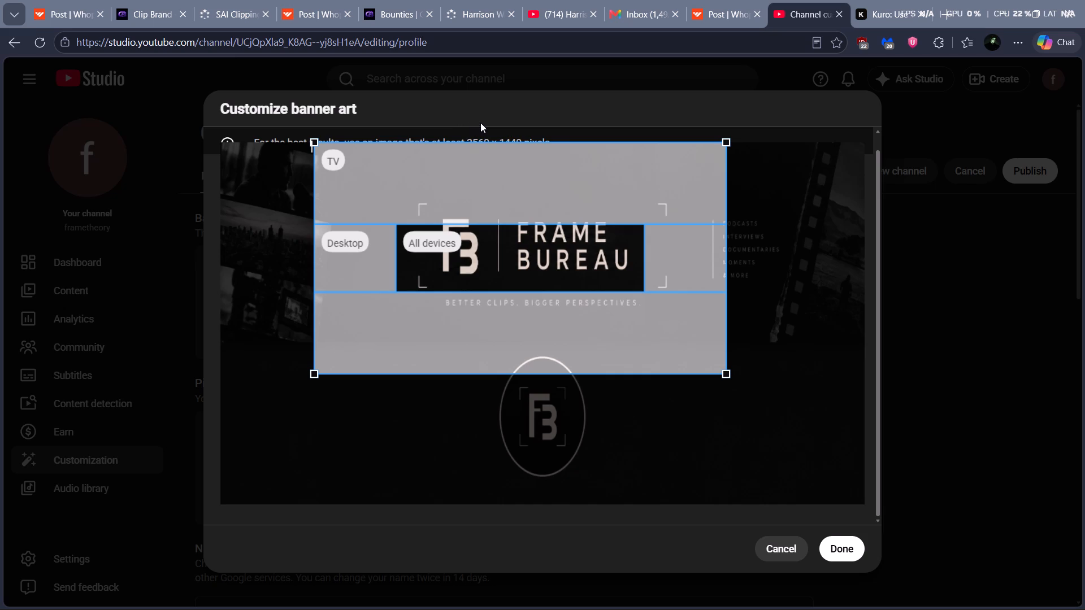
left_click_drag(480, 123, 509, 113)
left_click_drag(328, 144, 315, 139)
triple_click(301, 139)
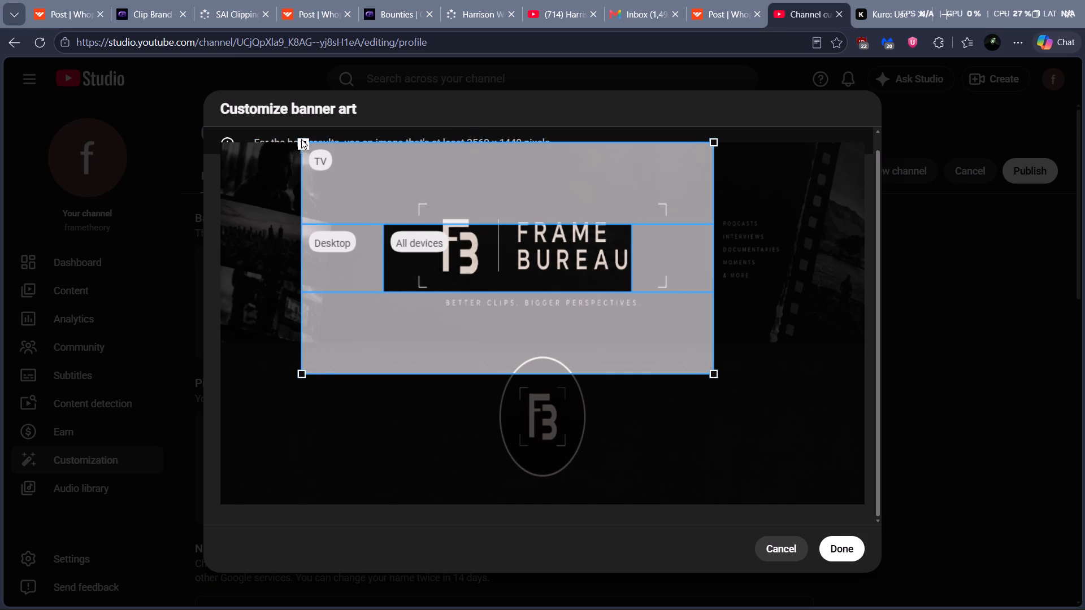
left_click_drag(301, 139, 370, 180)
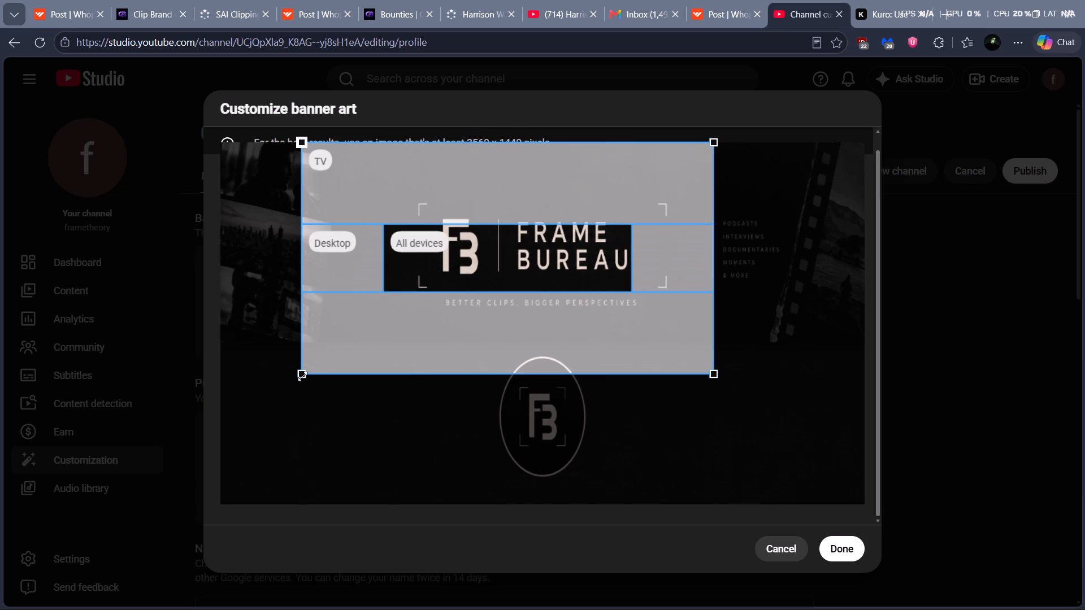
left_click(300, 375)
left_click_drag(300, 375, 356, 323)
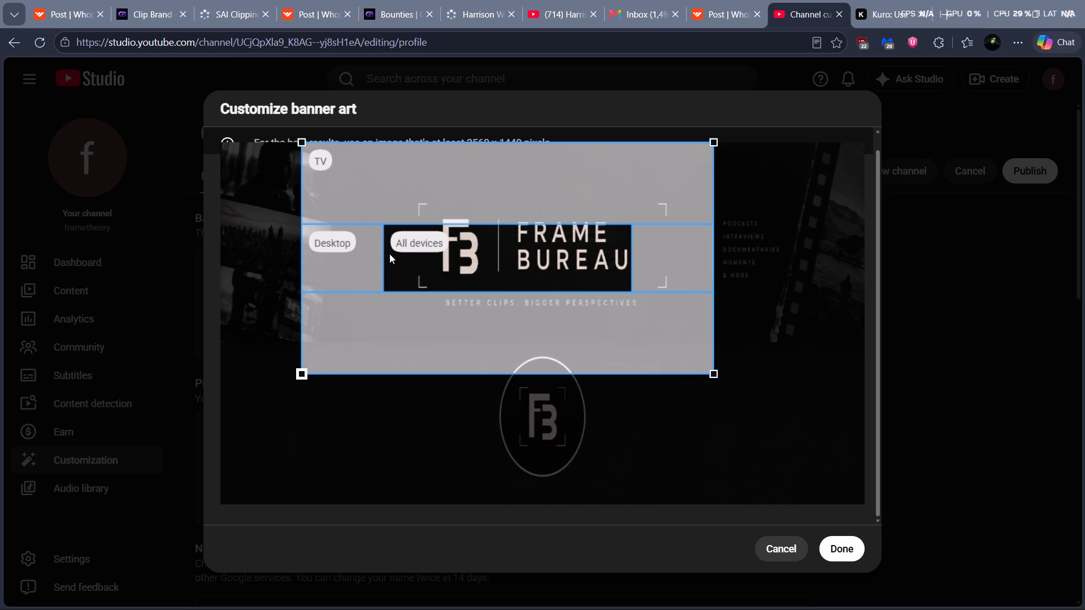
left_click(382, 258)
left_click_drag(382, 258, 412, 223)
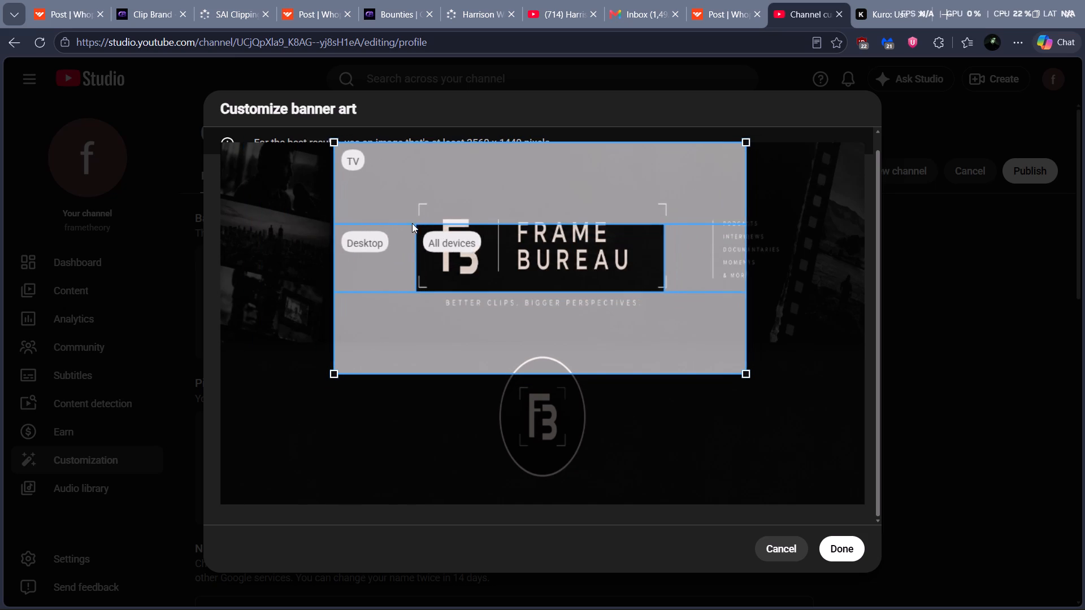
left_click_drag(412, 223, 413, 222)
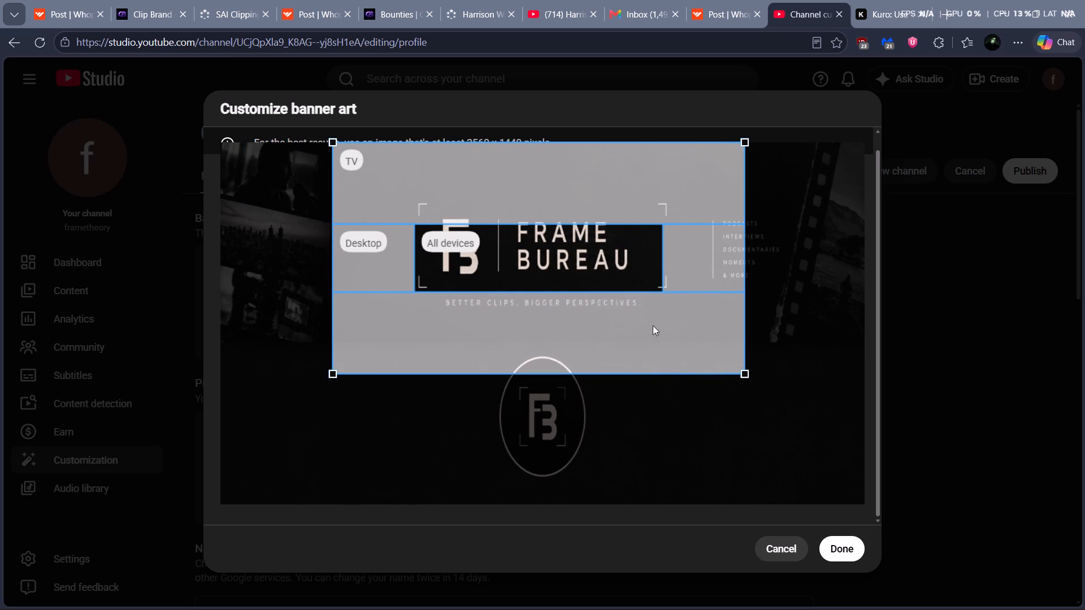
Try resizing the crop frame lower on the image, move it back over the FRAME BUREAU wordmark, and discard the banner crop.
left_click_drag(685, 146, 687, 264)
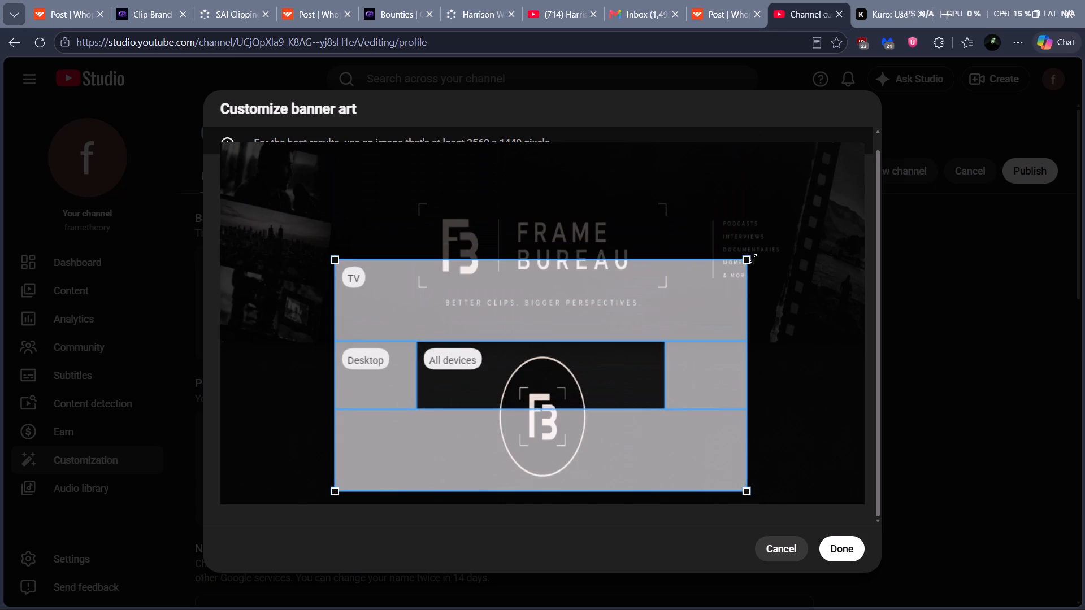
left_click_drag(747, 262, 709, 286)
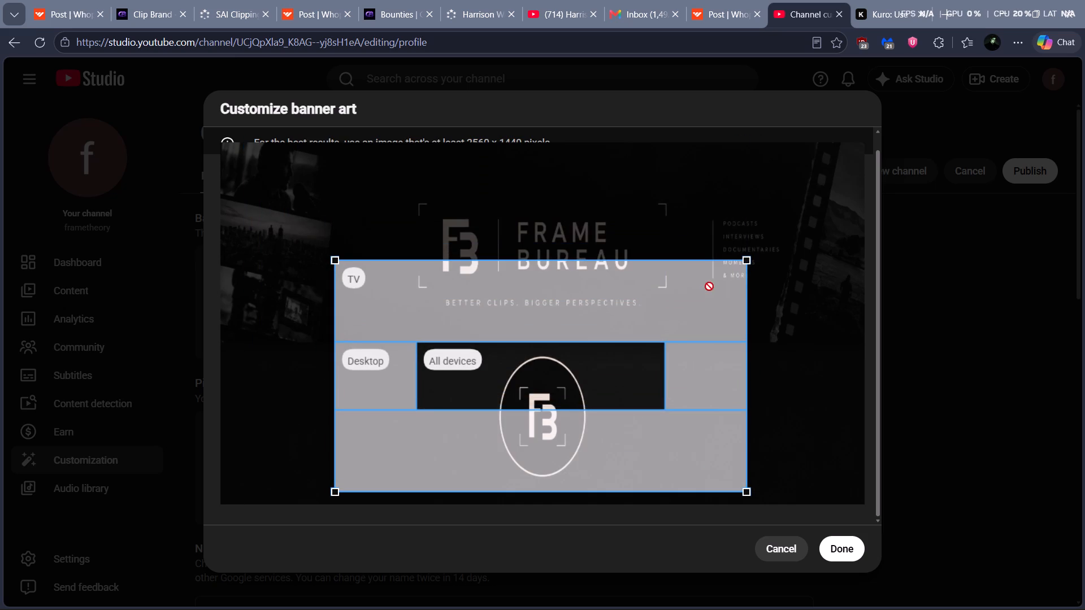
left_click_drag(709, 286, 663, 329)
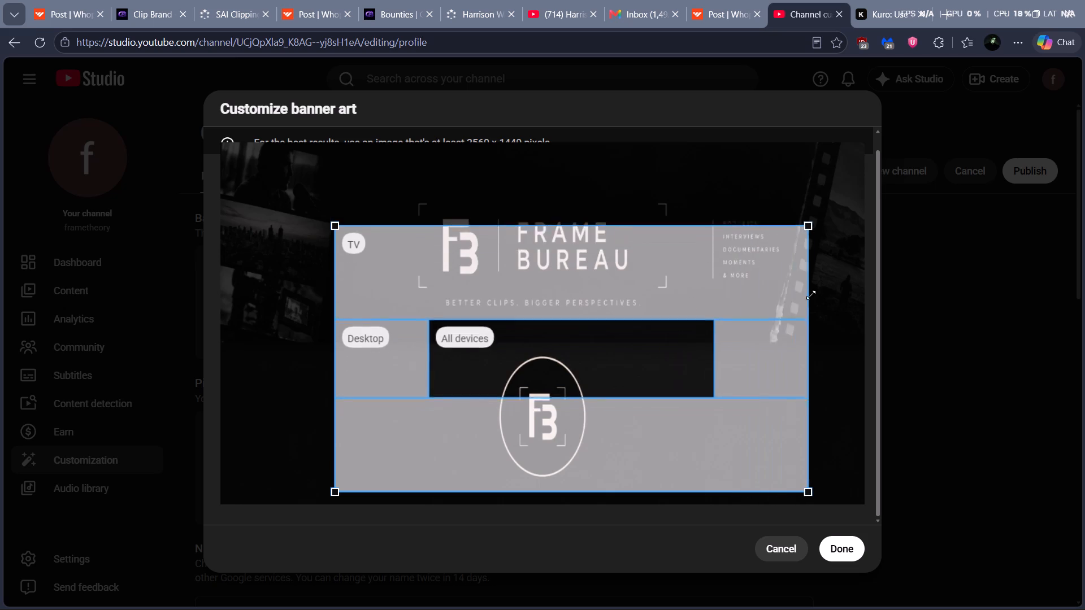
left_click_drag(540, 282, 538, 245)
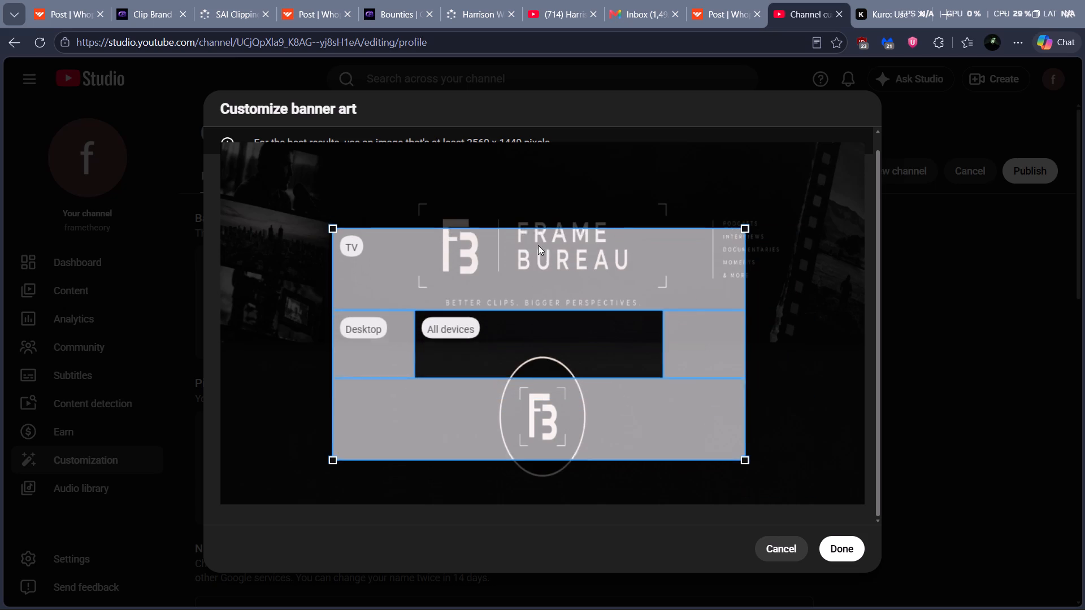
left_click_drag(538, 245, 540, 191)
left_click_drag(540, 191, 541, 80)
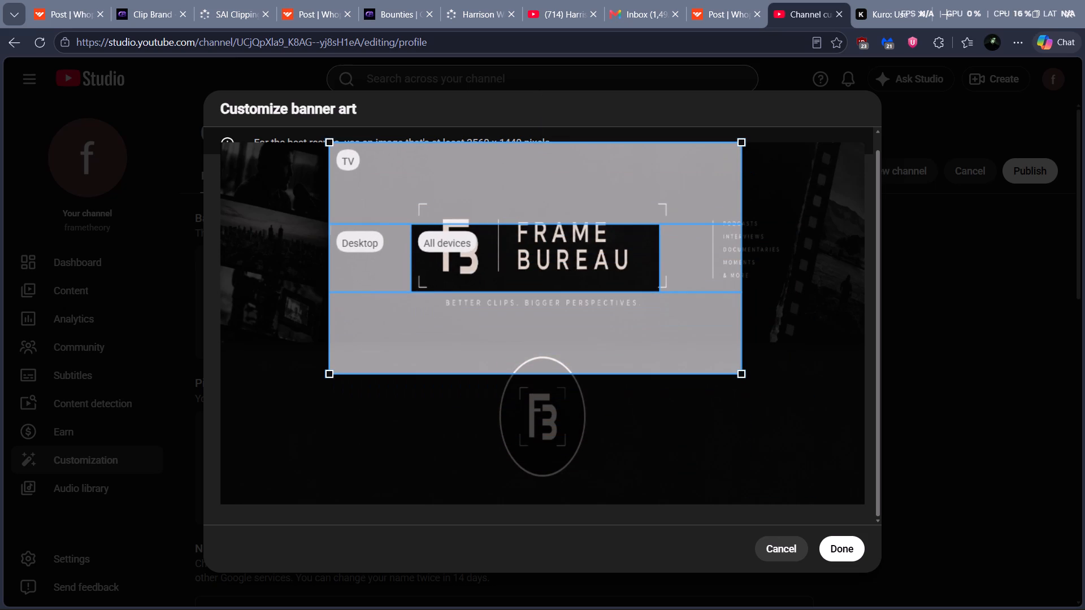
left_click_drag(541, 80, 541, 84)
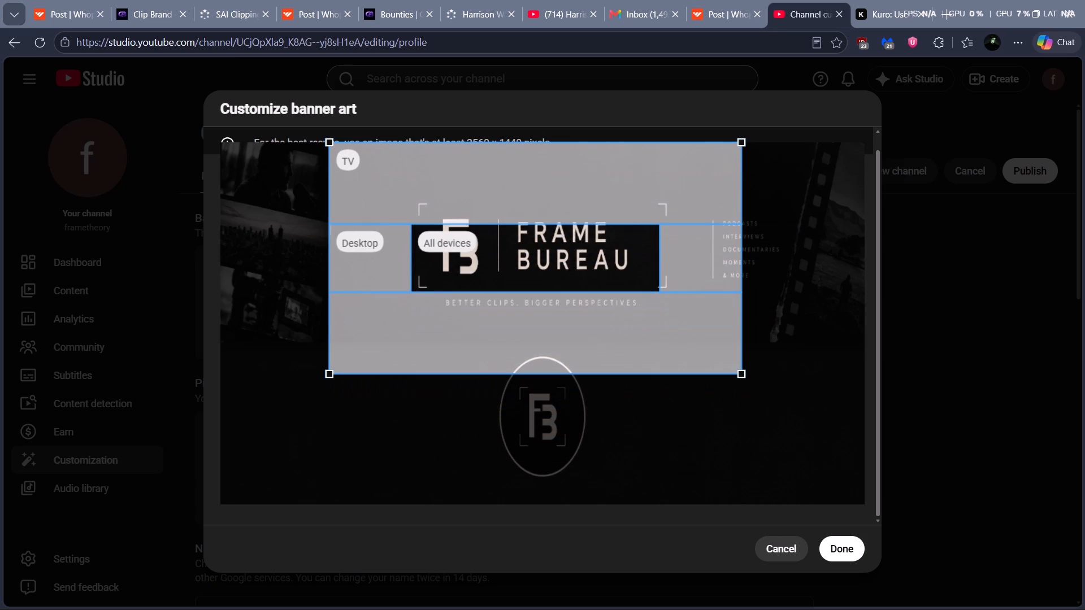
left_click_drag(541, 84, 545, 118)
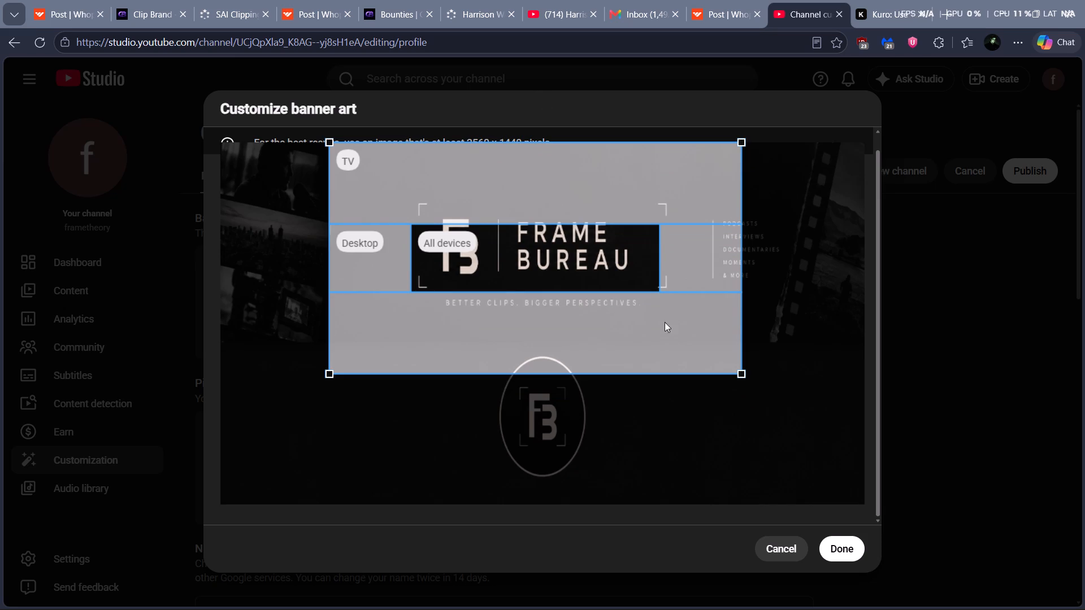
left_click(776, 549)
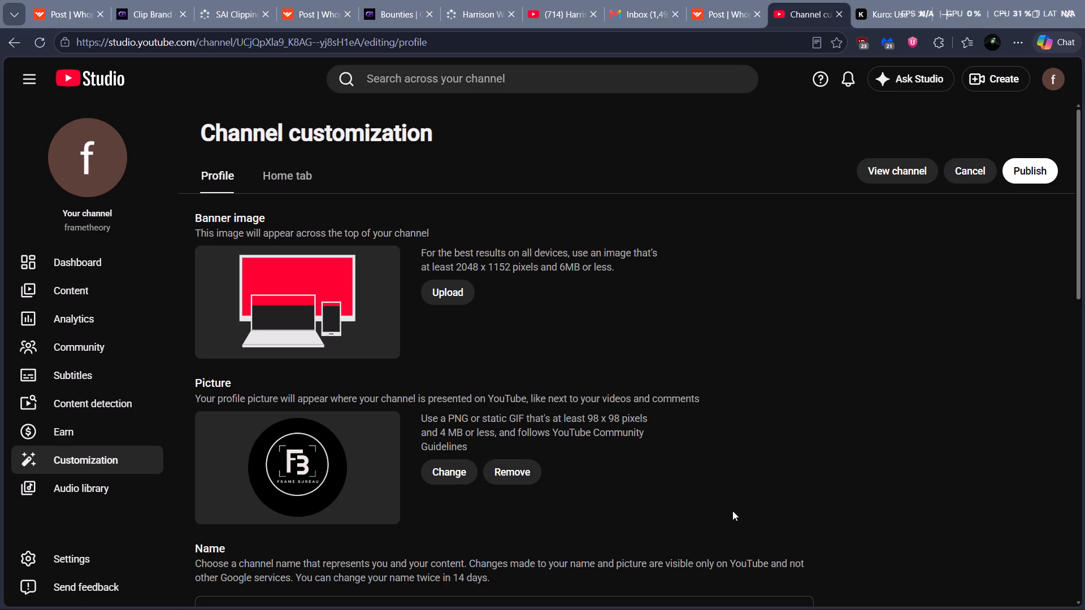
Start a new banner image upload for the channel.
left_click(459, 295)
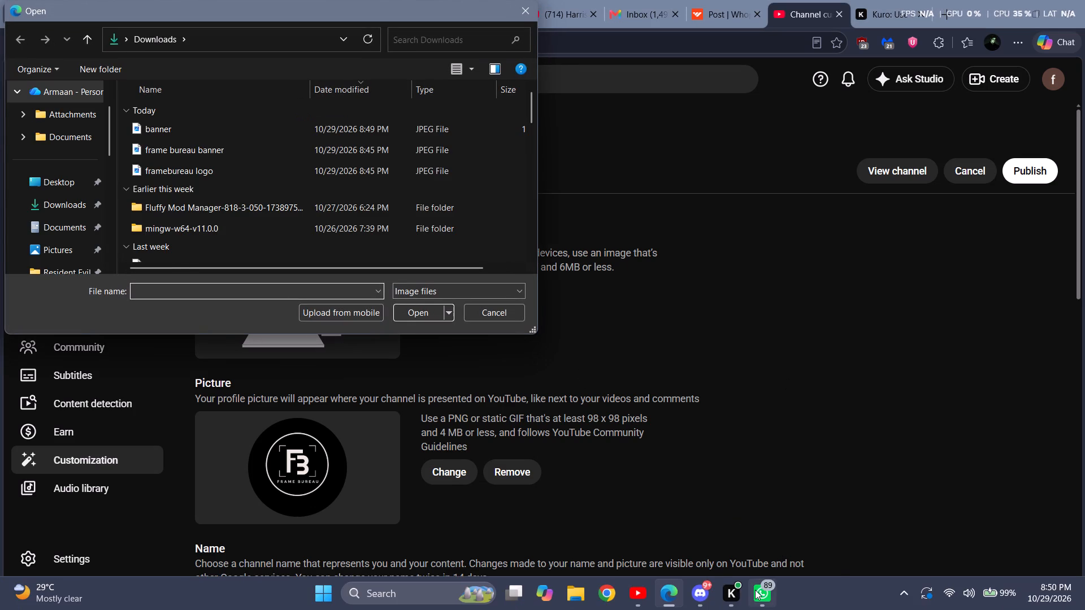
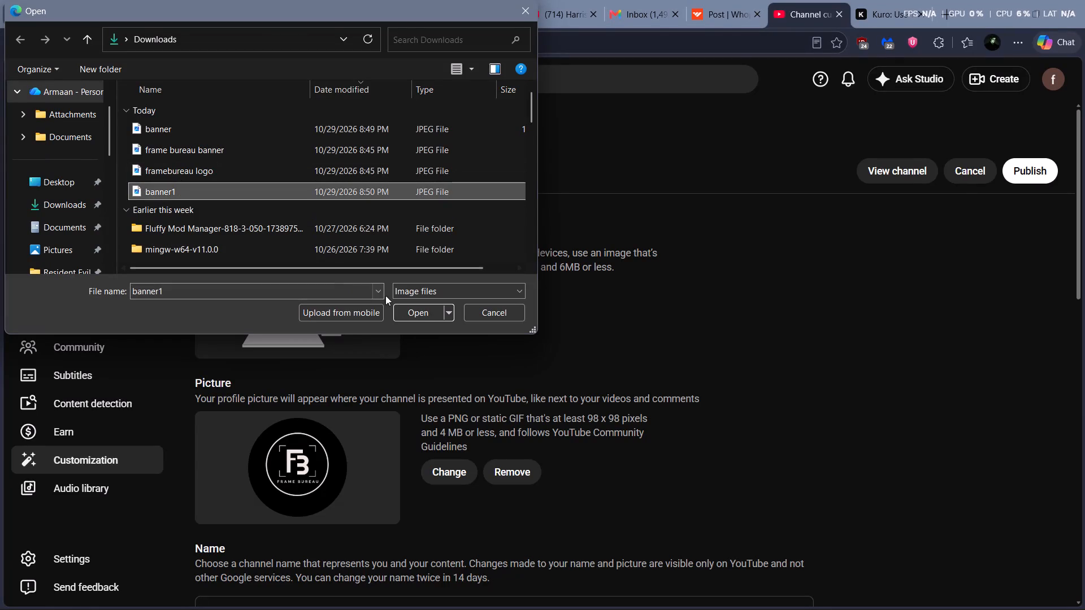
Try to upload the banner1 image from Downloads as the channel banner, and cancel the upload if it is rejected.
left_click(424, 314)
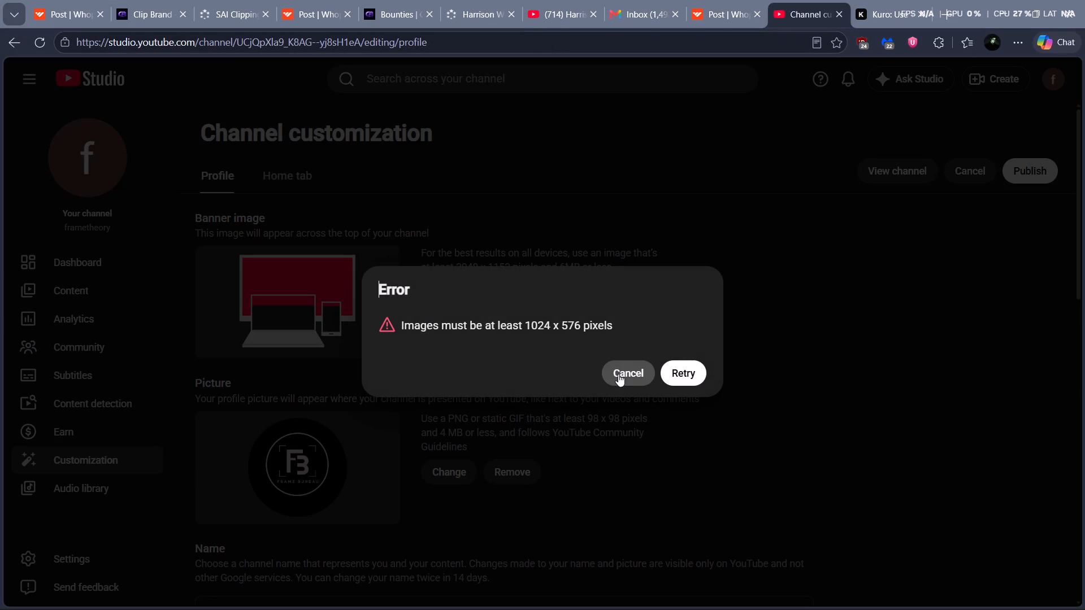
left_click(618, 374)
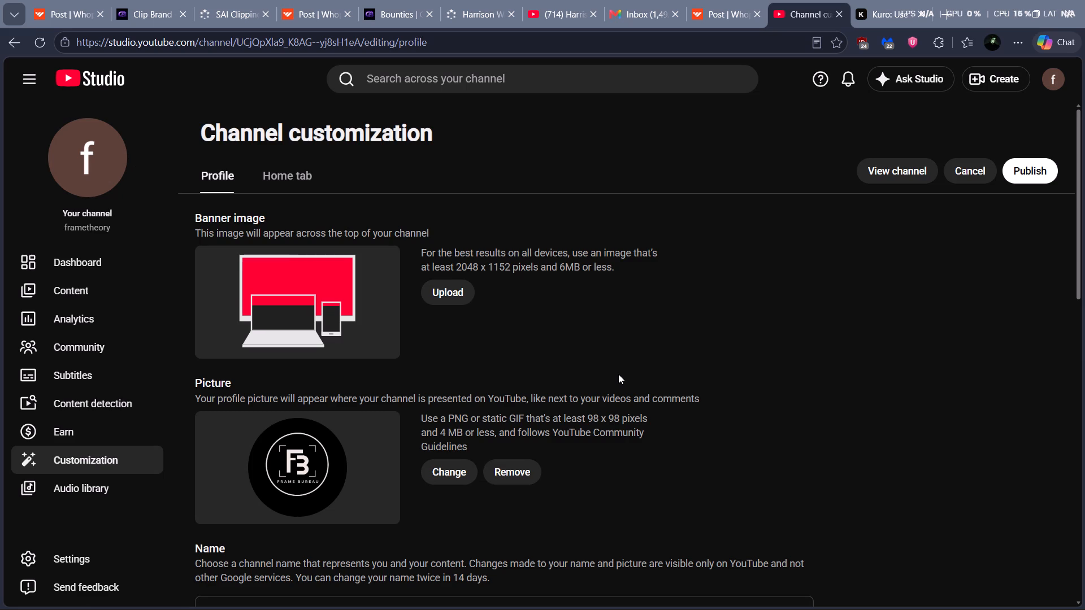
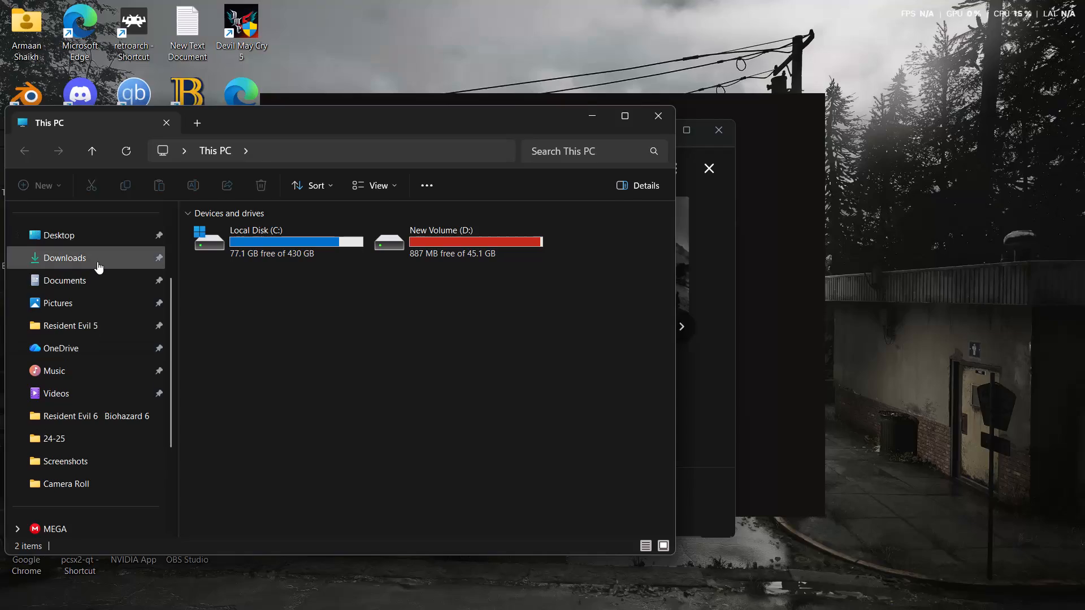
Open the banner image from Downloads in Photos and crop it to about 1342 x 700, keeping the Frame Bureau title roughly centred.
left_click(97, 262)
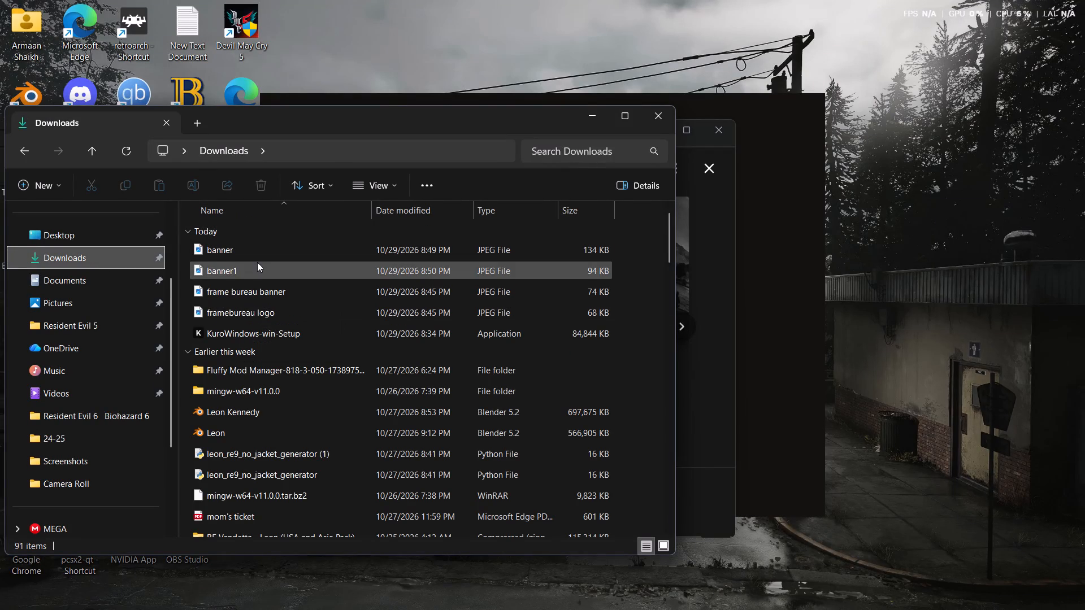
double_click(269, 249)
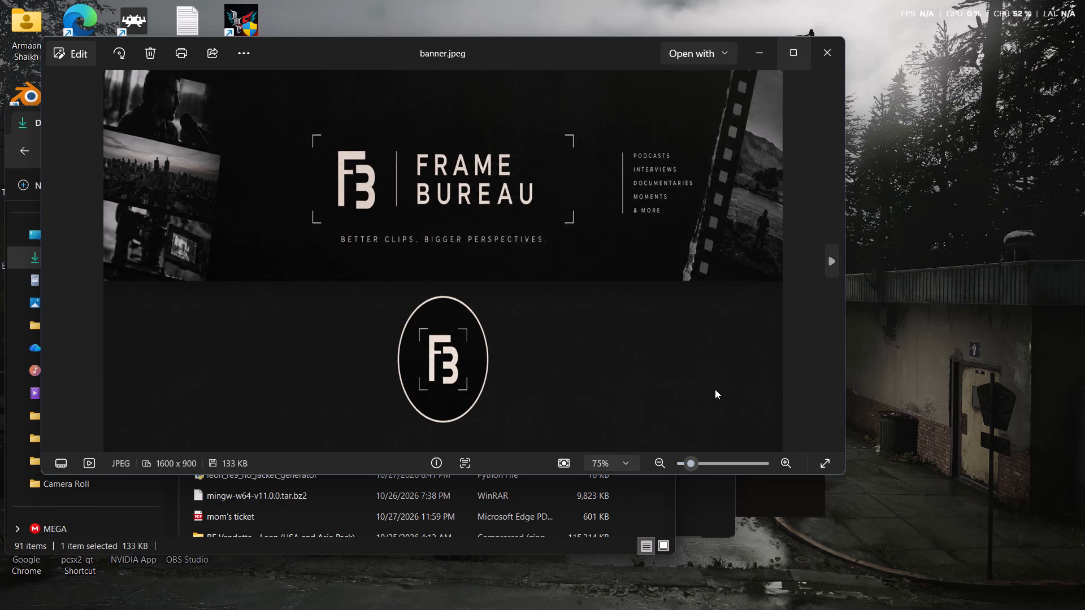
left_click(62, 53)
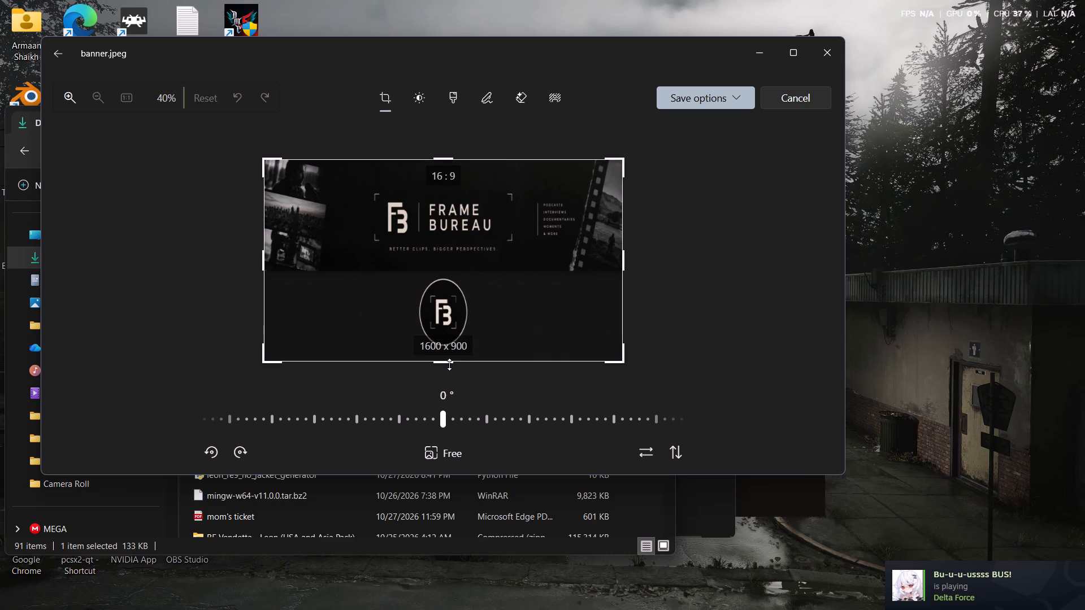
left_click_drag(449, 364, 457, 320)
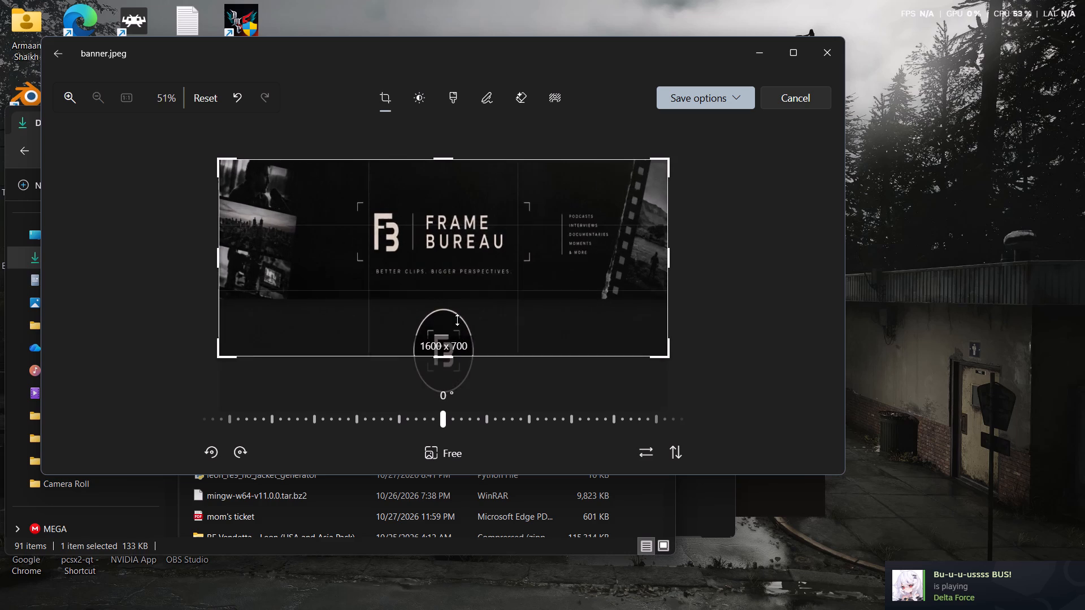
left_click_drag(211, 258, 285, 258)
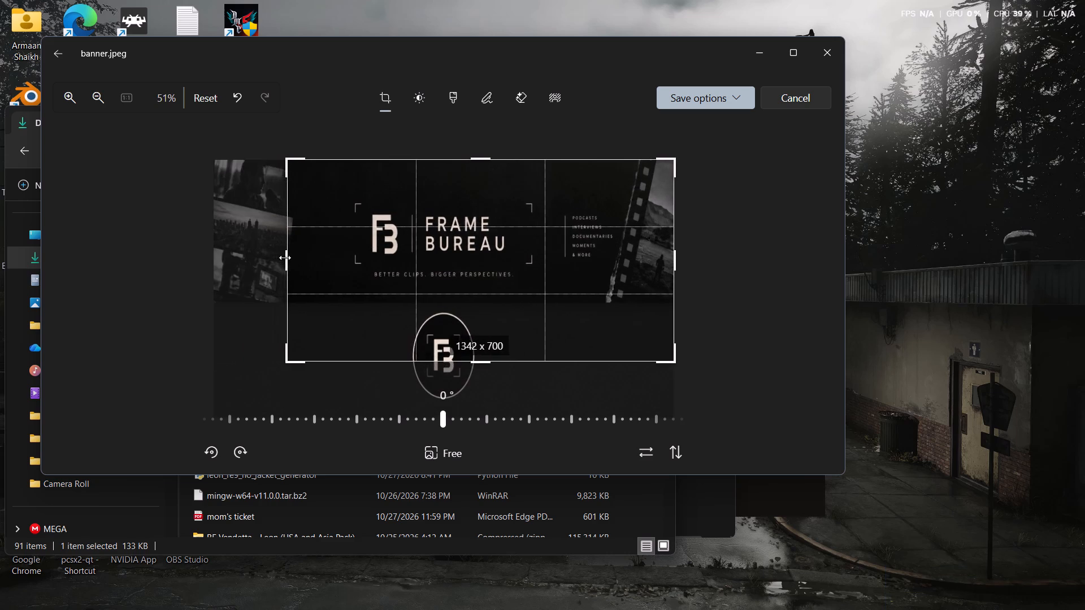
left_click_drag(375, 241, 306, 240)
left_click_drag(379, 252, 327, 273)
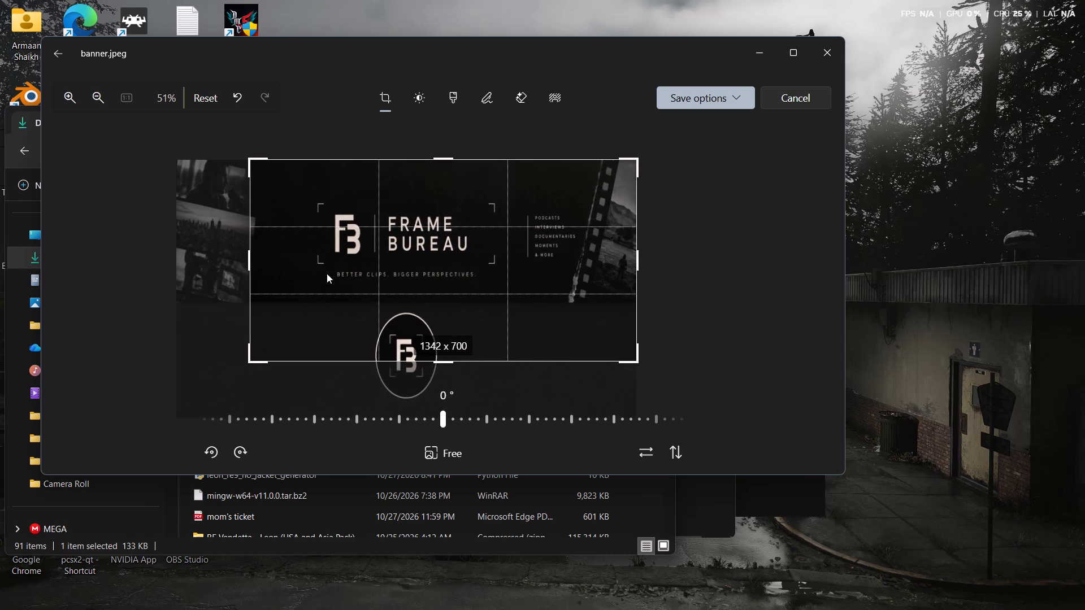
left_click_drag(327, 273, 412, 253)
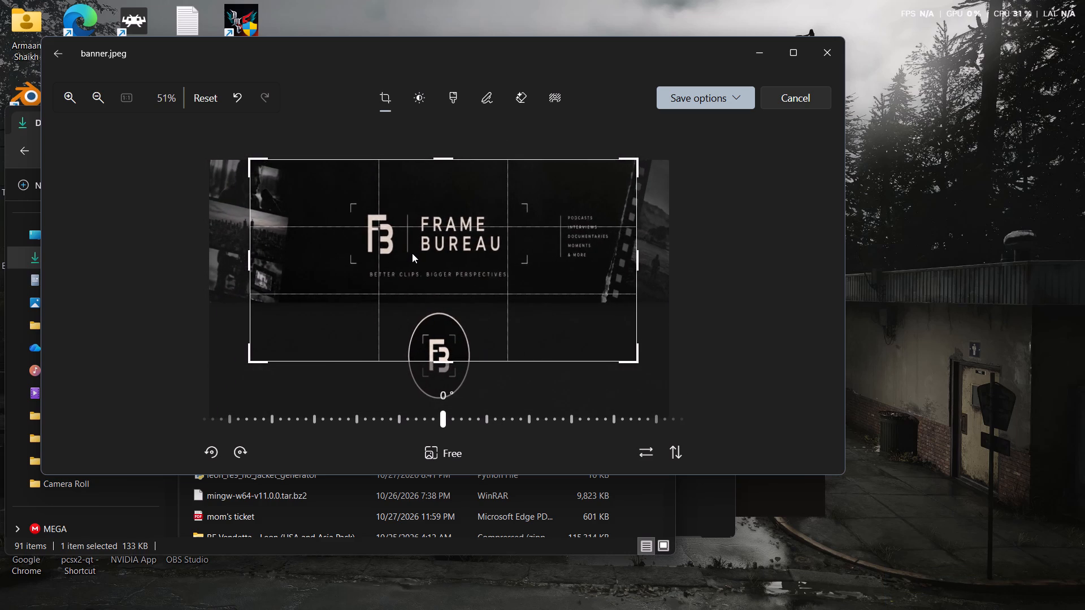
left_click_drag(412, 253, 416, 254)
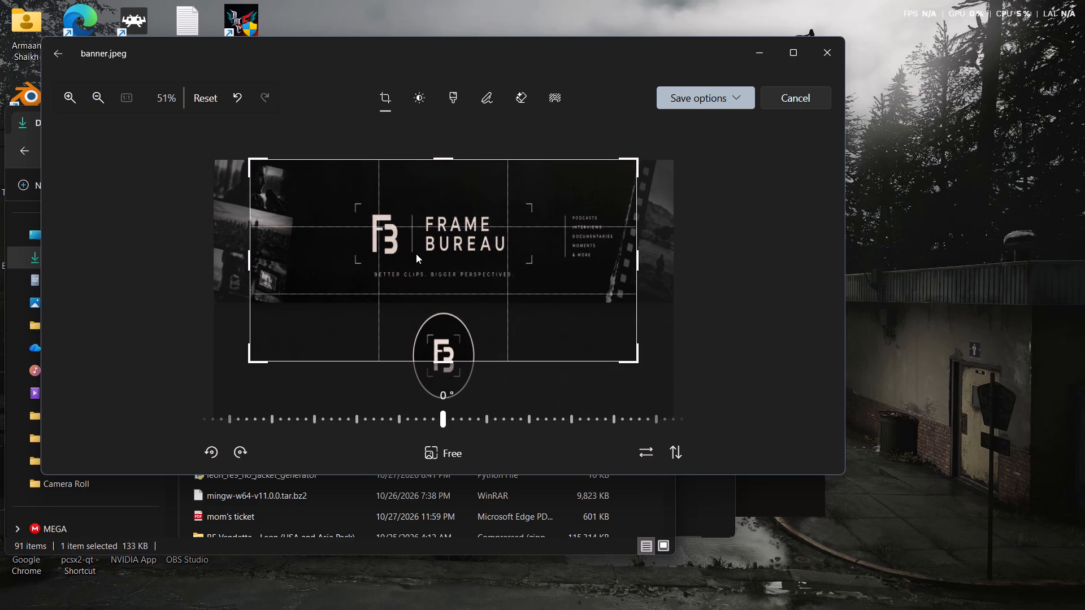
left_click_drag(416, 254, 431, 305)
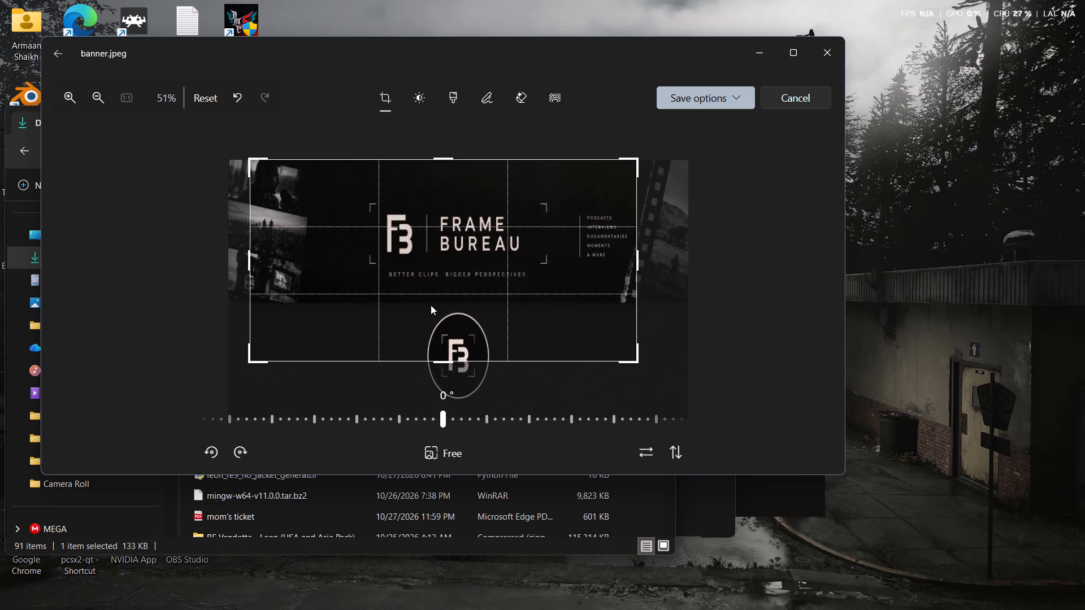
left_click_drag(431, 305, 420, 297)
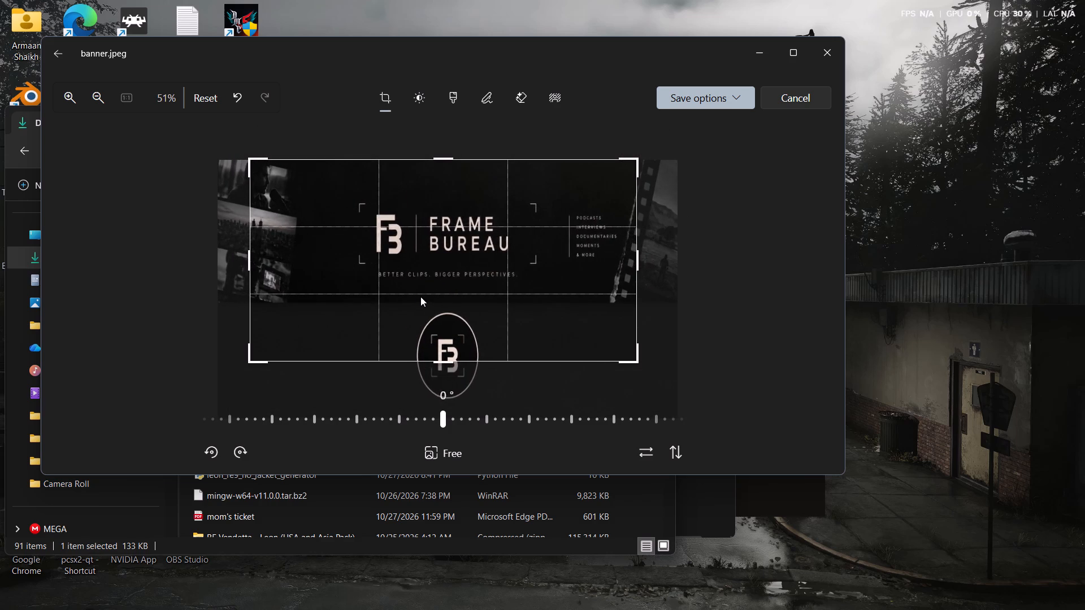
left_click_drag(420, 297, 414, 293)
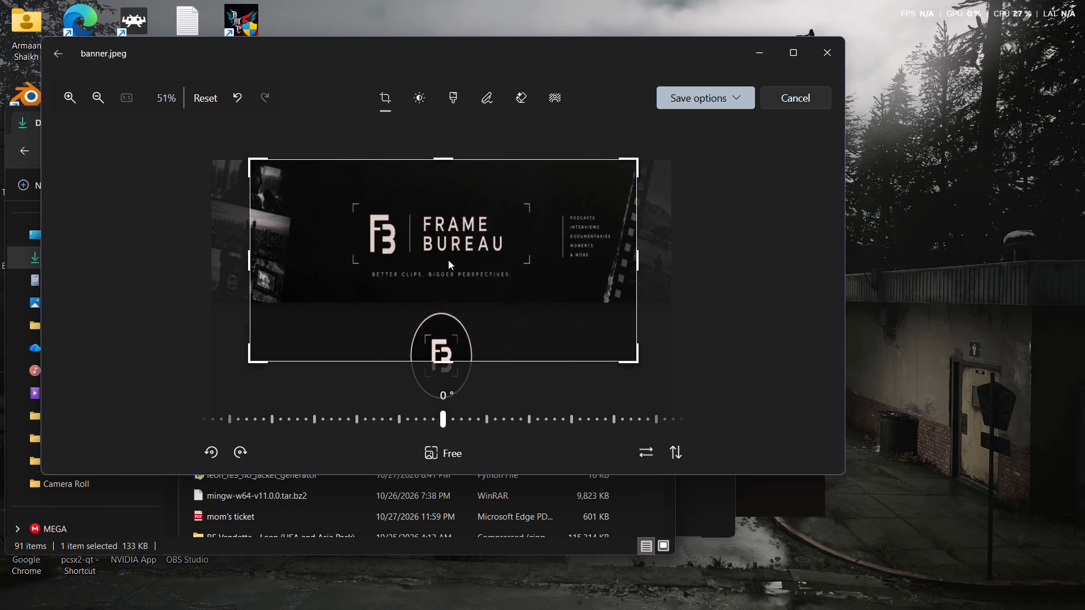
Save the cropped image as a JPEG copy named banner2 in Pictures, and minimize the photo viewer.
left_click(705, 105)
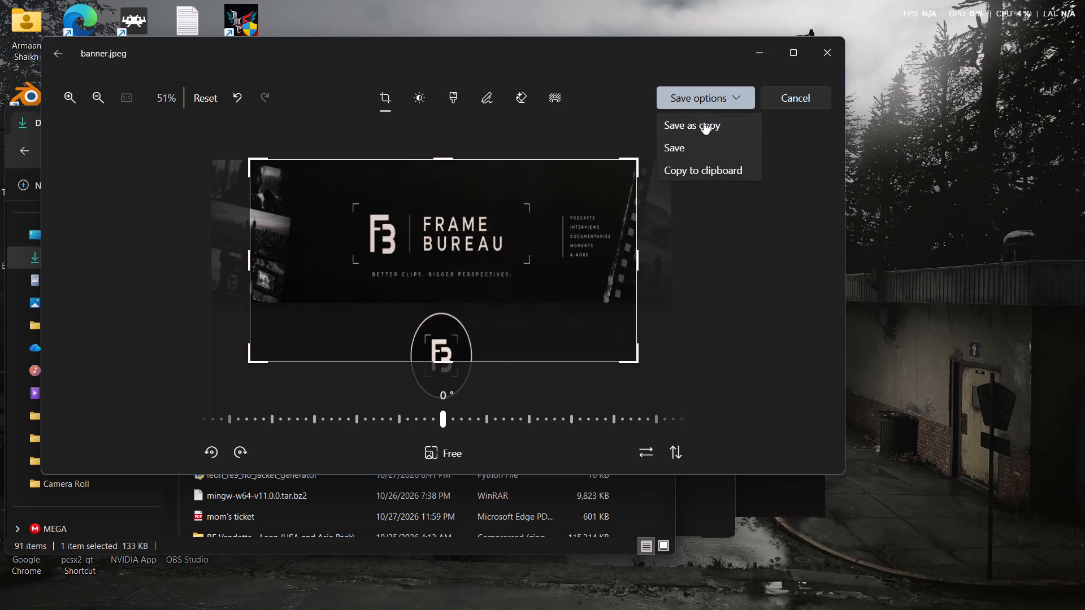
left_click(706, 129)
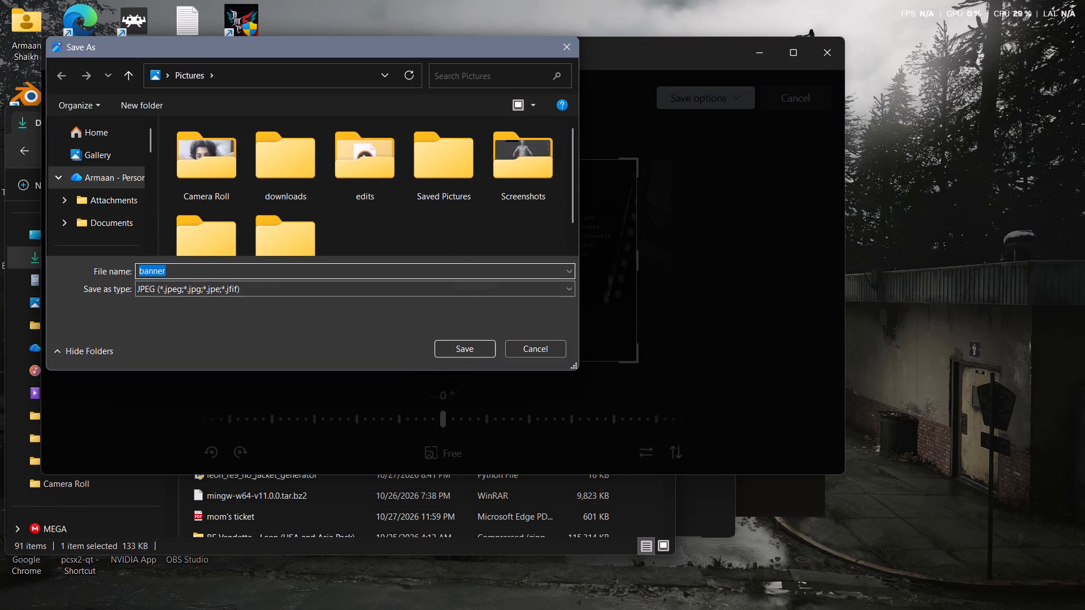
left_click(462, 268)
key("2")
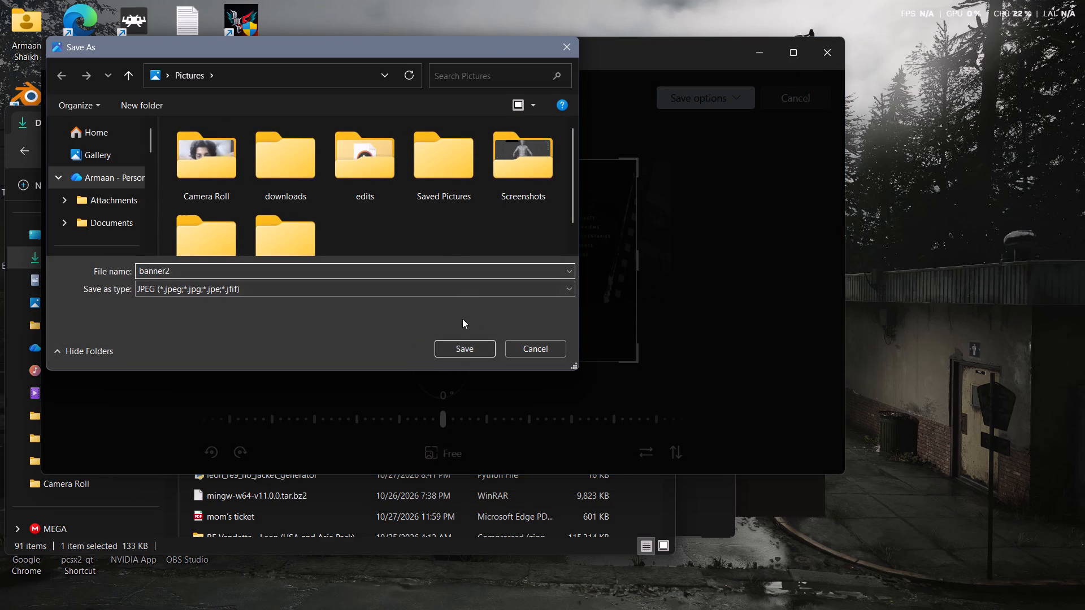
left_click(461, 341)
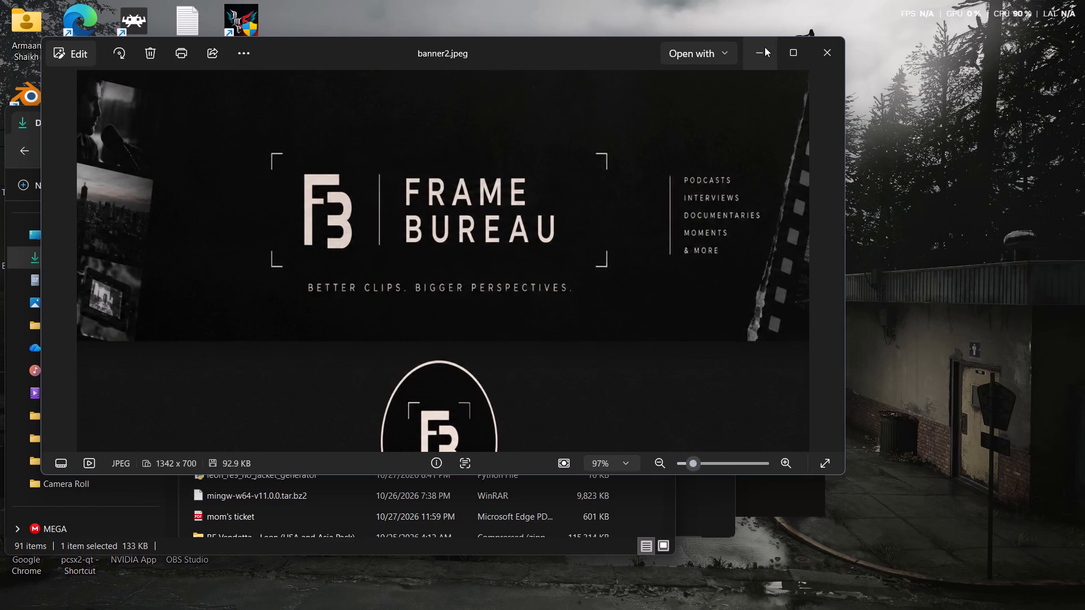
left_click(765, 47)
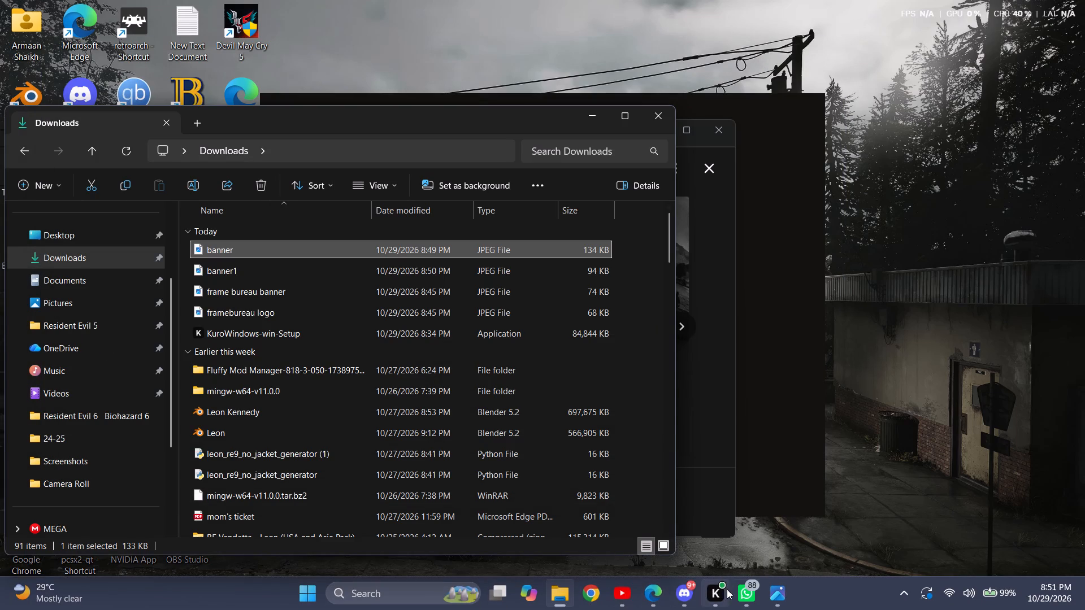
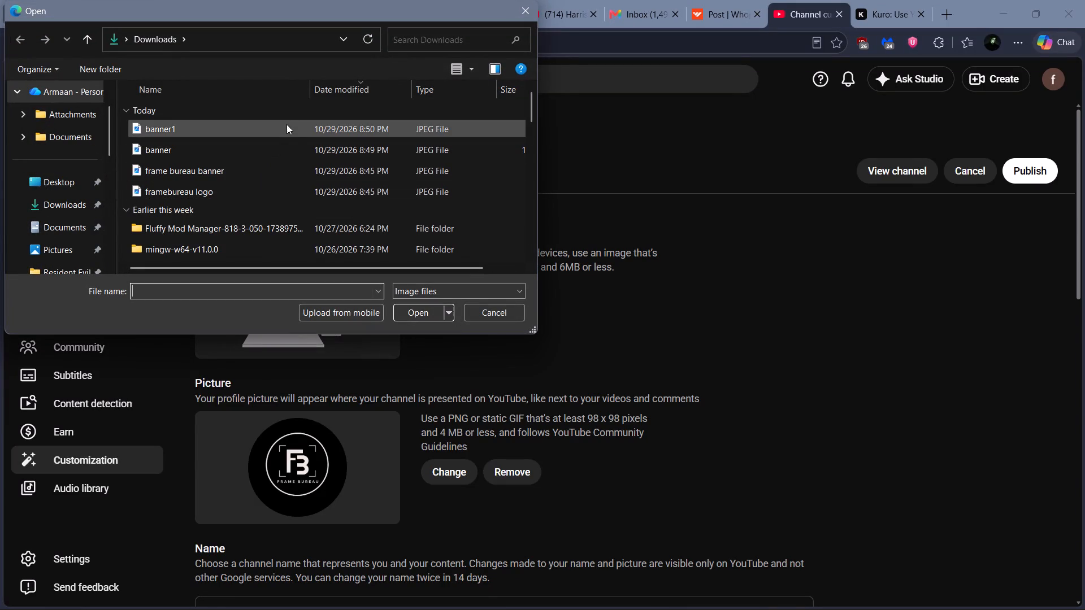
Choose the image named banner from Downloads as the channel's new banner image.
scroll(280, 136, "up", 3)
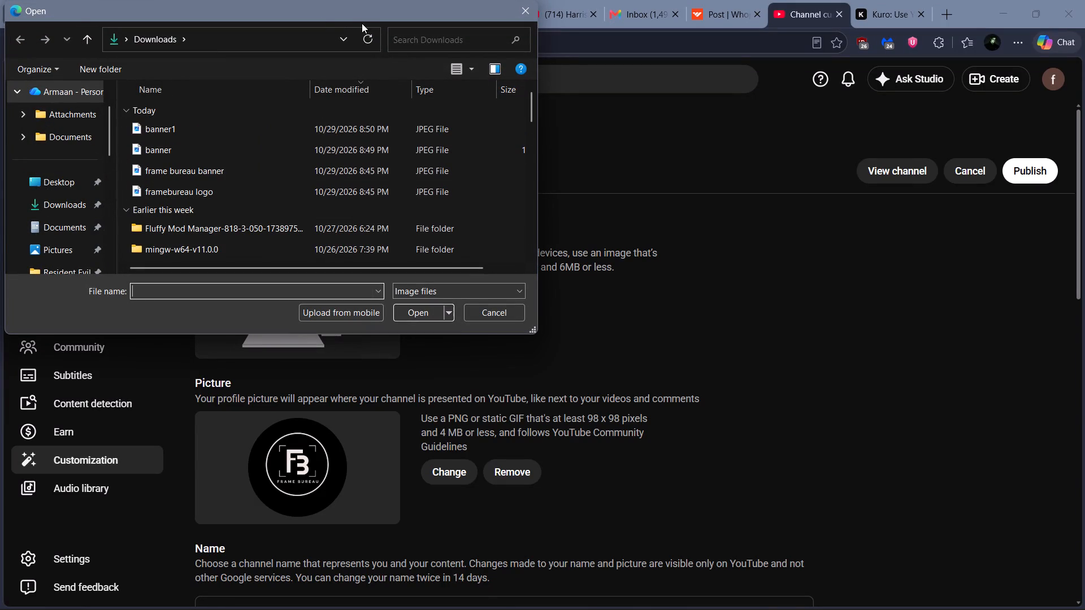
left_click(364, 35)
left_click_drag(262, 167, 285, 143)
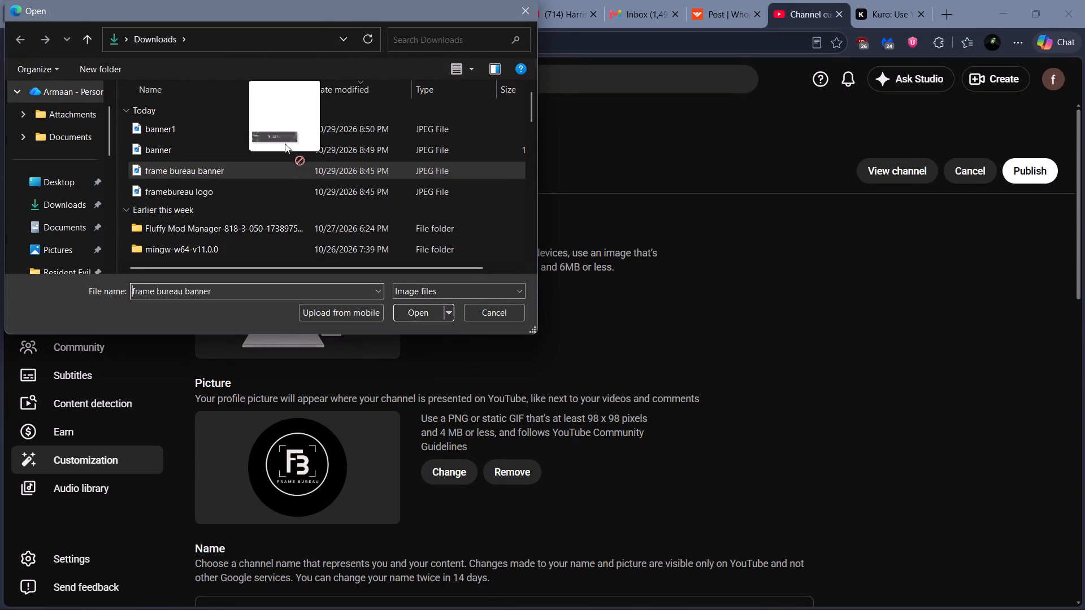
left_click_drag(285, 143, 287, 142)
left_click(287, 142)
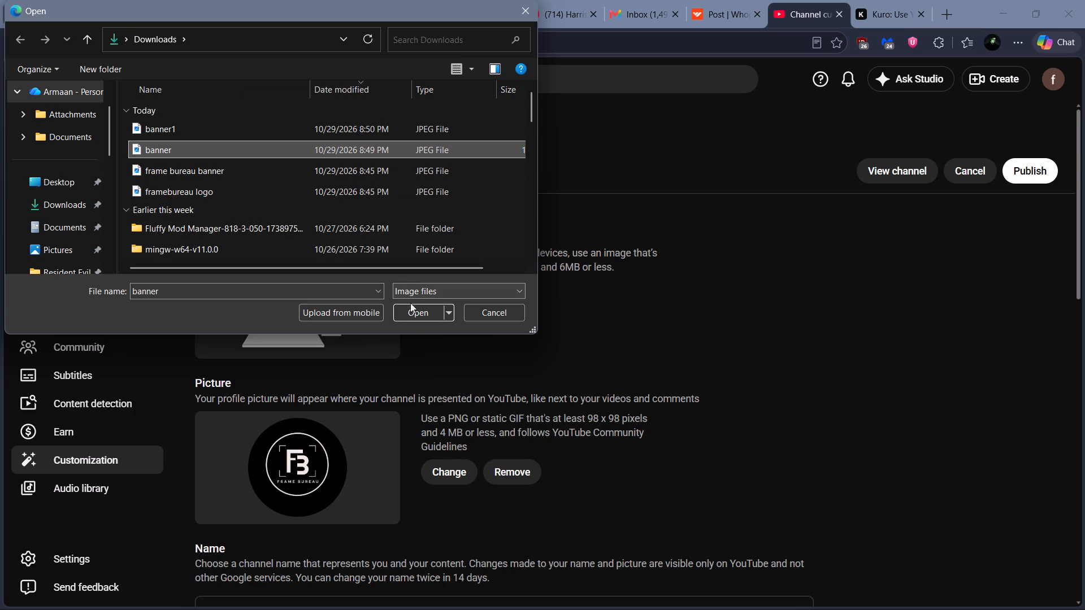
left_click(411, 308)
Shrink the banner crop frame toward its lower-right corner to roughly two thirds of the image width.
left_click_drag(443, 312, 447, 339)
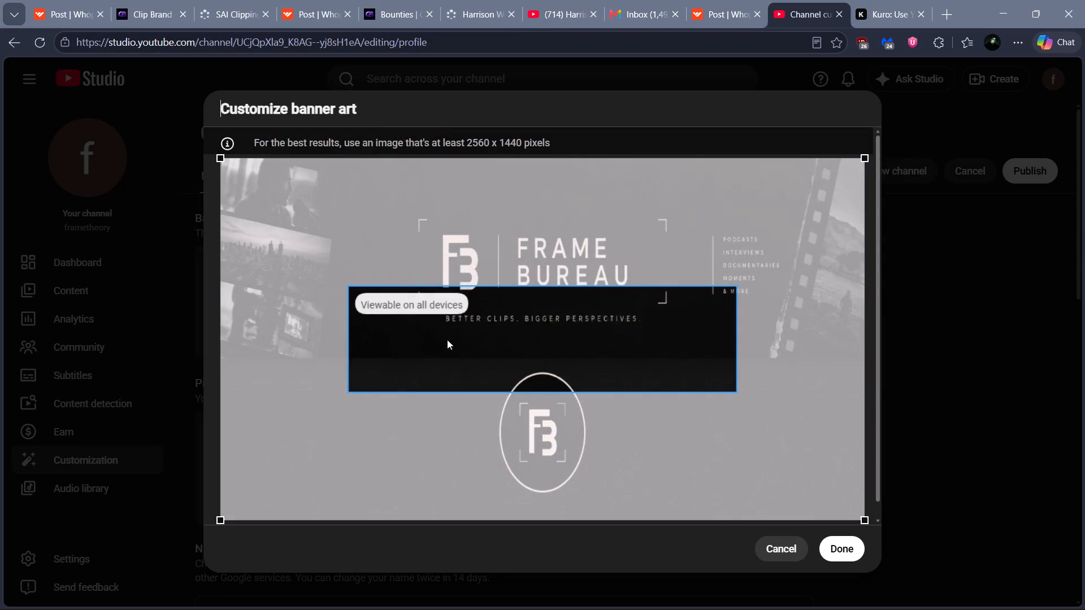
left_click_drag(447, 339, 452, 430)
left_click_drag(478, 350, 214, 143)
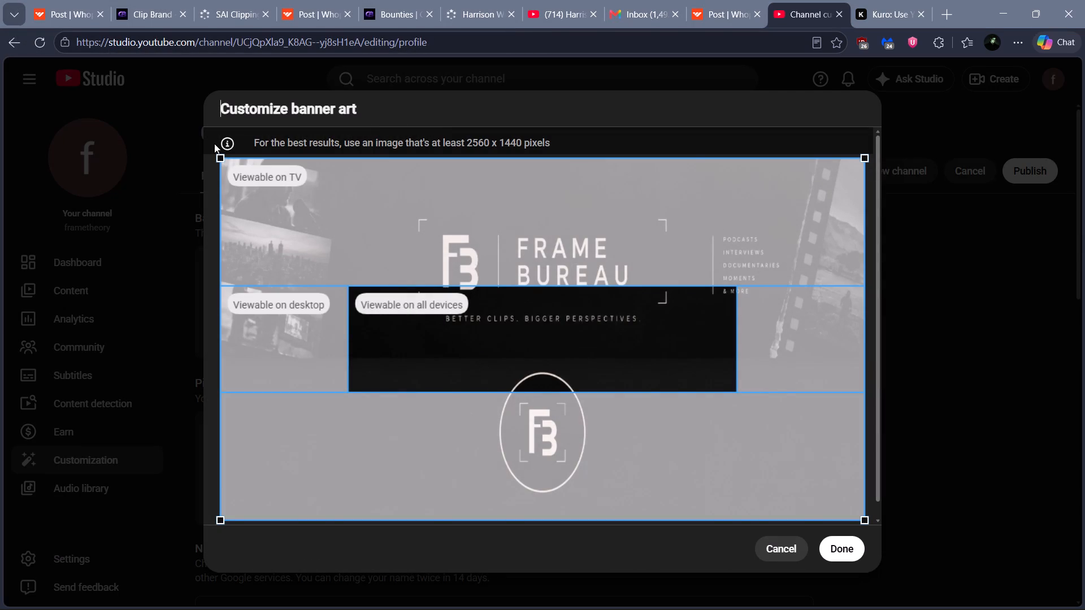
left_click_drag(214, 143, 224, 159)
left_click(224, 159)
left_click_drag(219, 160, 504, 401)
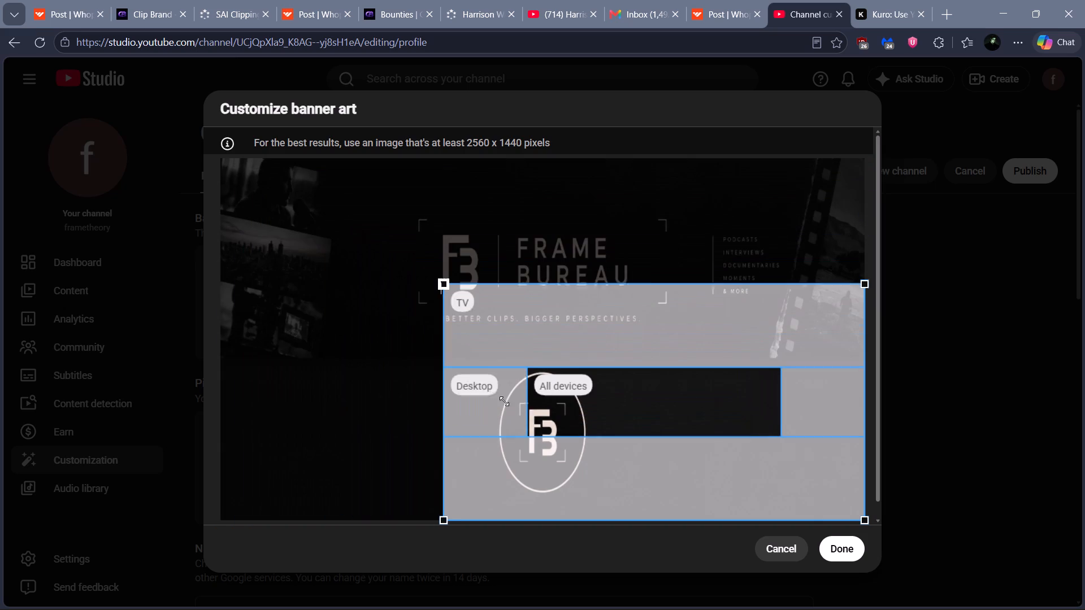
left_click_drag(504, 401, 546, 439)
Place the crop frame along the image's upper edge, centring the all-devices area over the Frame Bureau title, and apply the banner crop.
left_click_drag(590, 356, 504, 66)
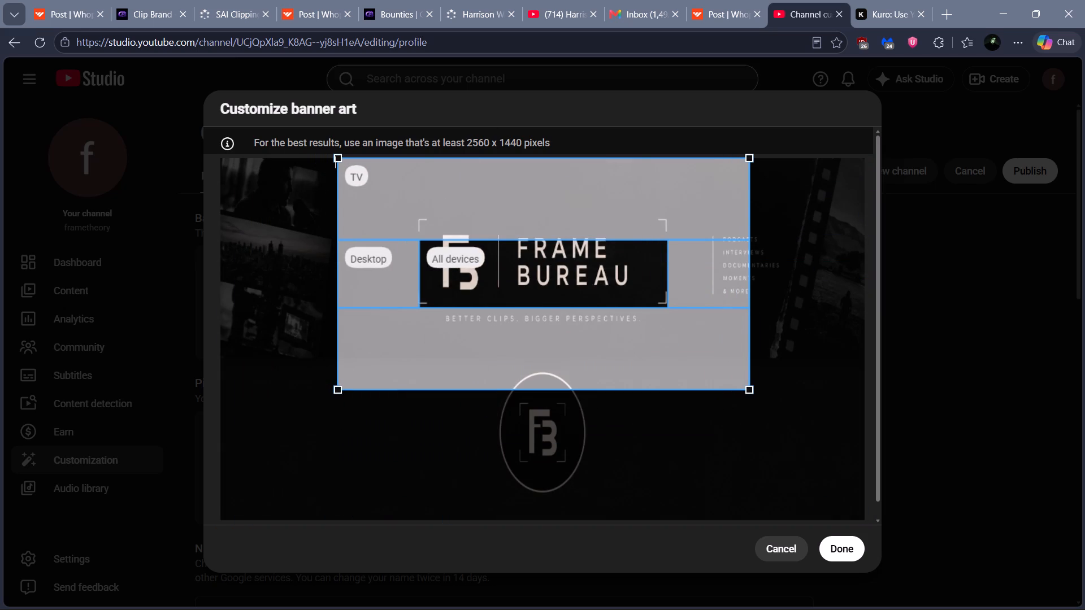
left_click_drag(504, 66, 485, 197)
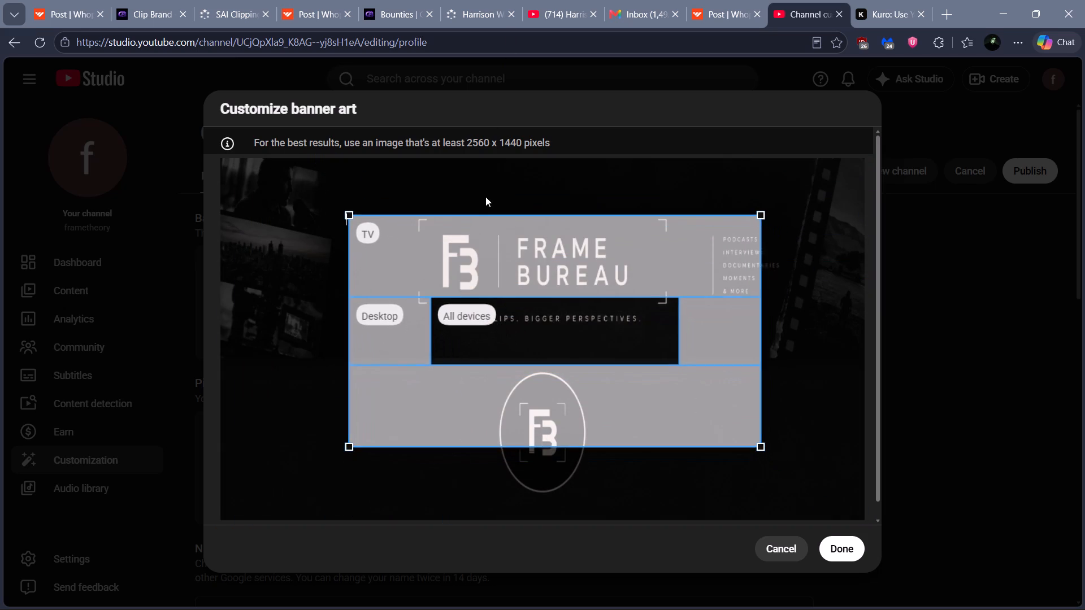
left_click_drag(485, 197, 337, 156)
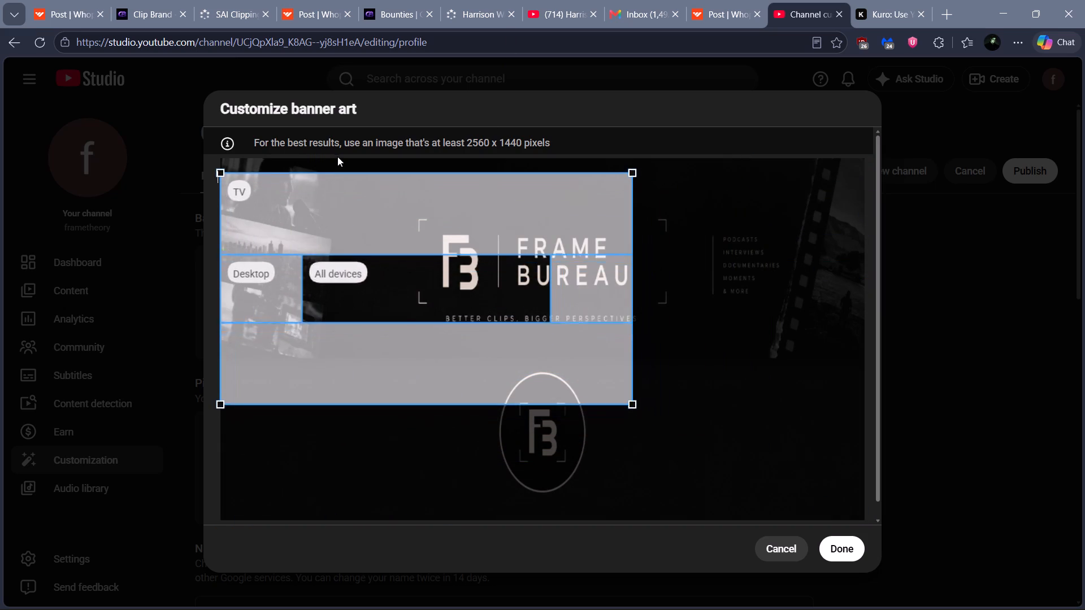
left_click_drag(337, 156, 695, 137)
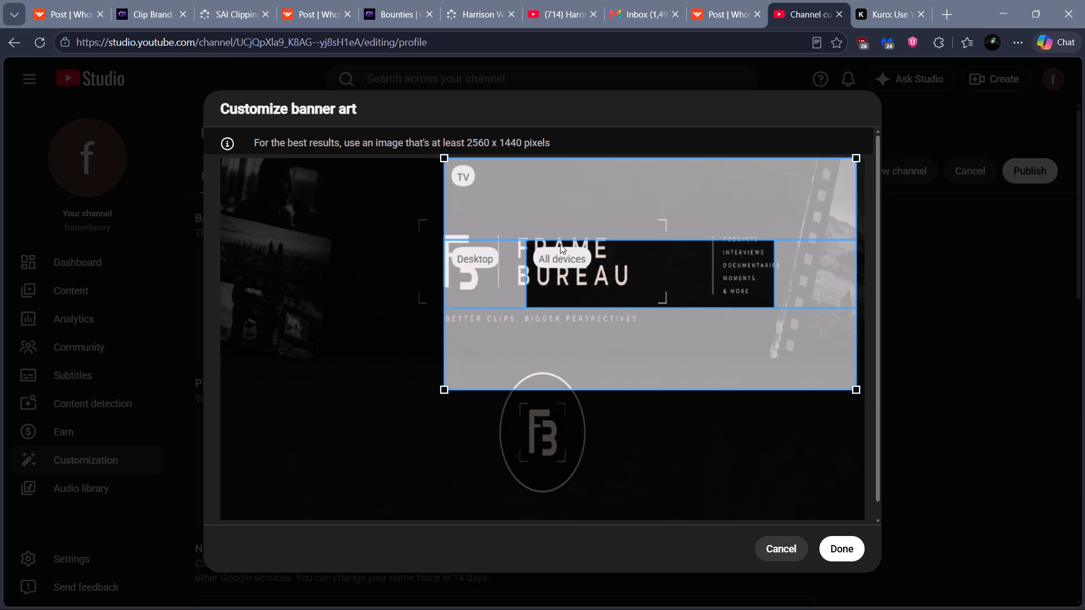
left_click_drag(562, 256, 503, 311)
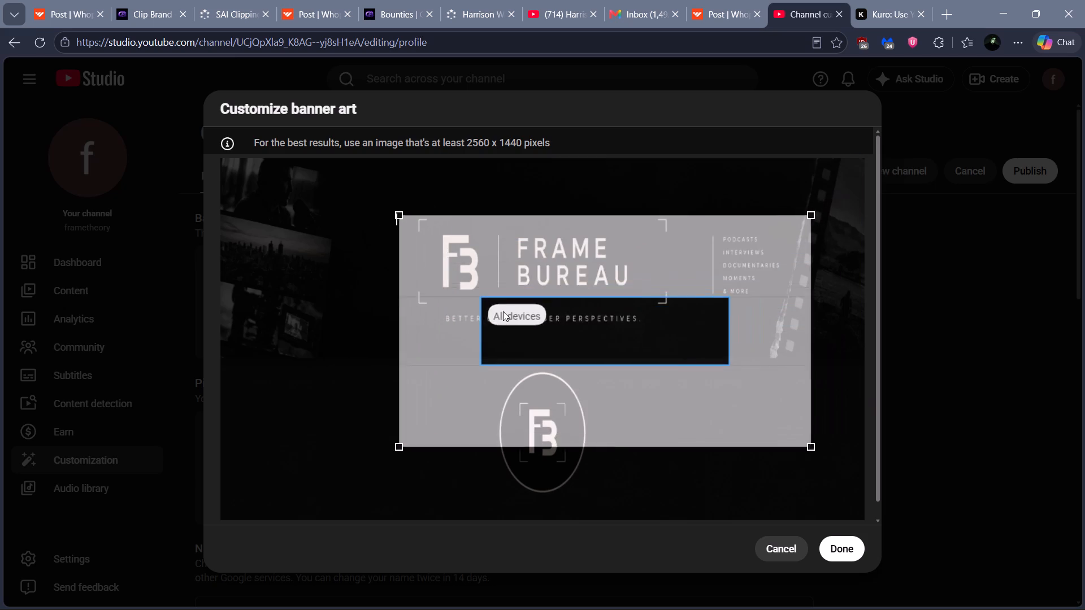
left_click_drag(503, 311, 457, 190)
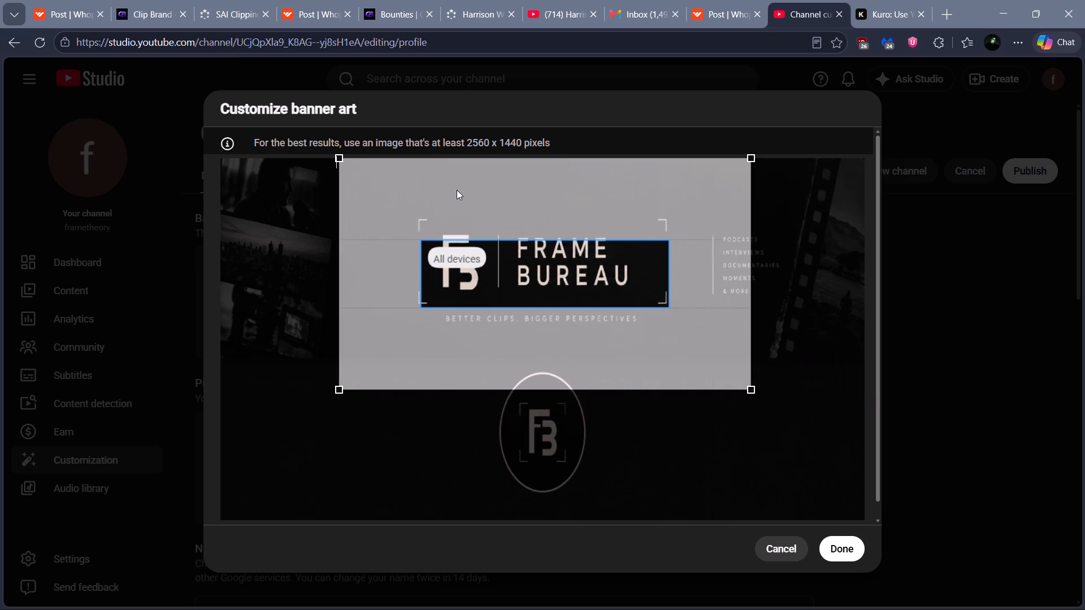
left_click_drag(457, 190, 455, 189)
left_click(455, 189)
left_click_drag(455, 189, 450, 187)
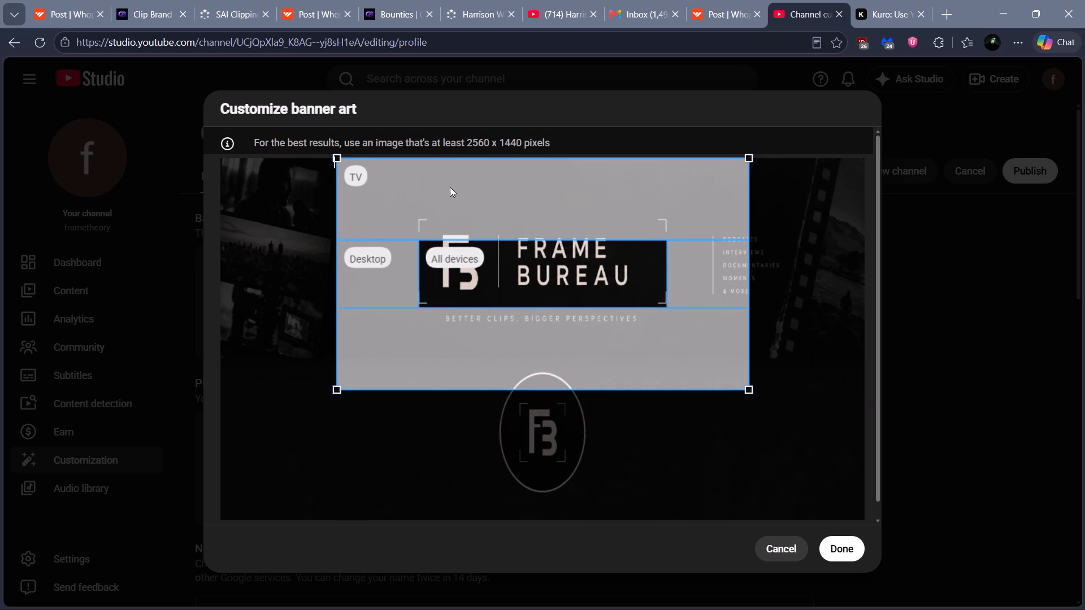
left_click_drag(450, 187, 449, 184)
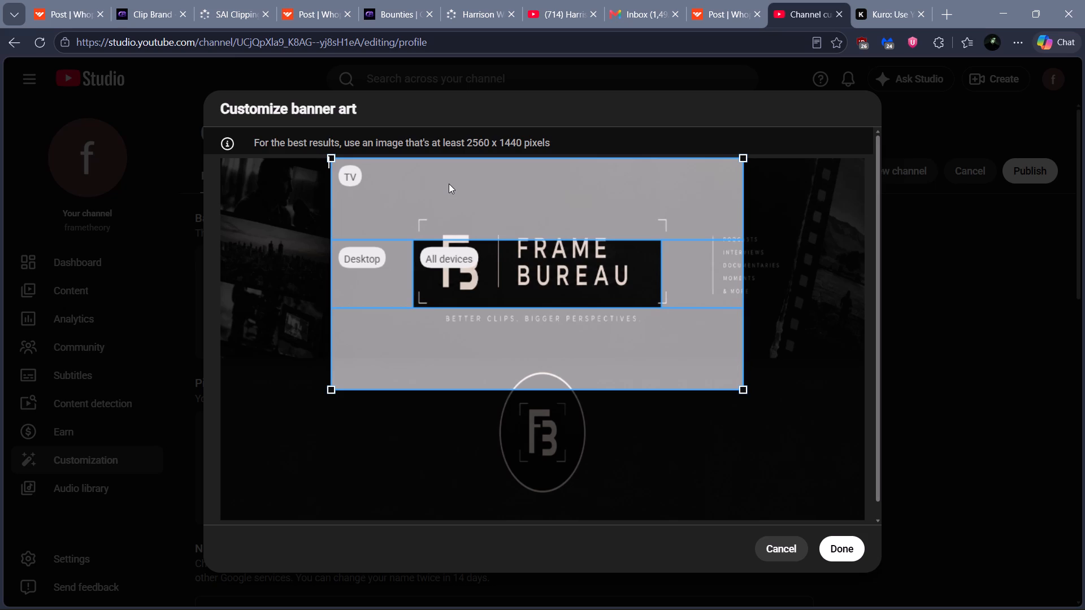
left_click_drag(449, 184, 451, 184)
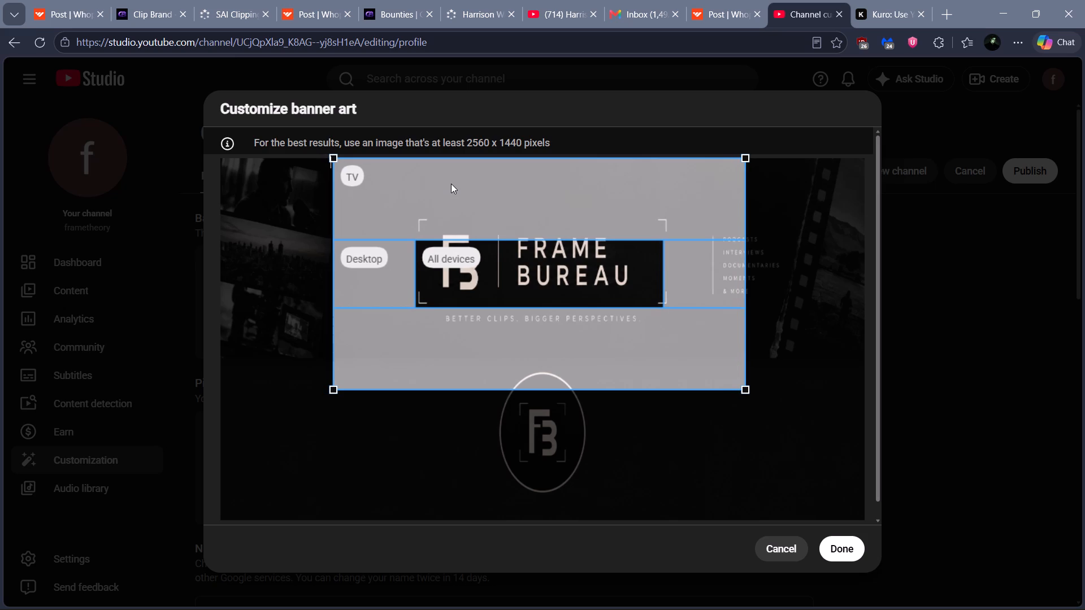
left_click_drag(451, 184, 452, 182)
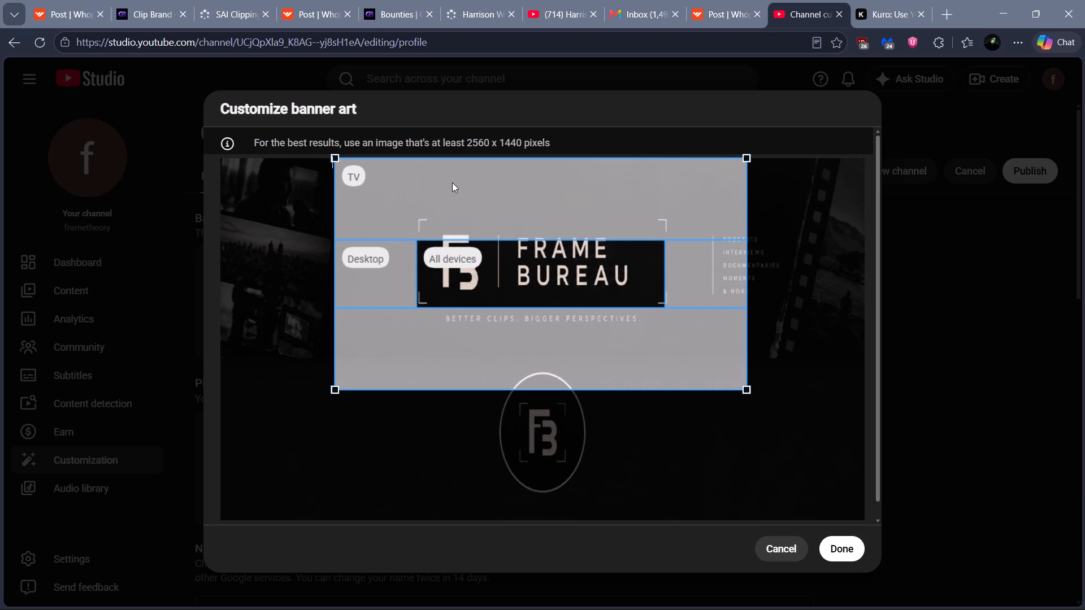
left_click_drag(452, 182, 454, 182)
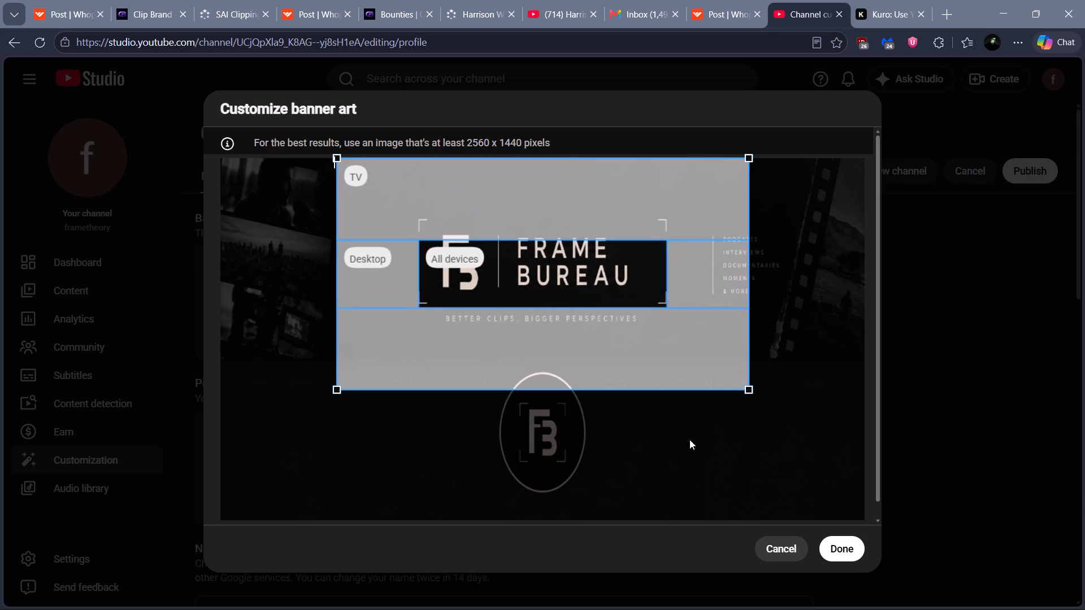
left_click(852, 552)
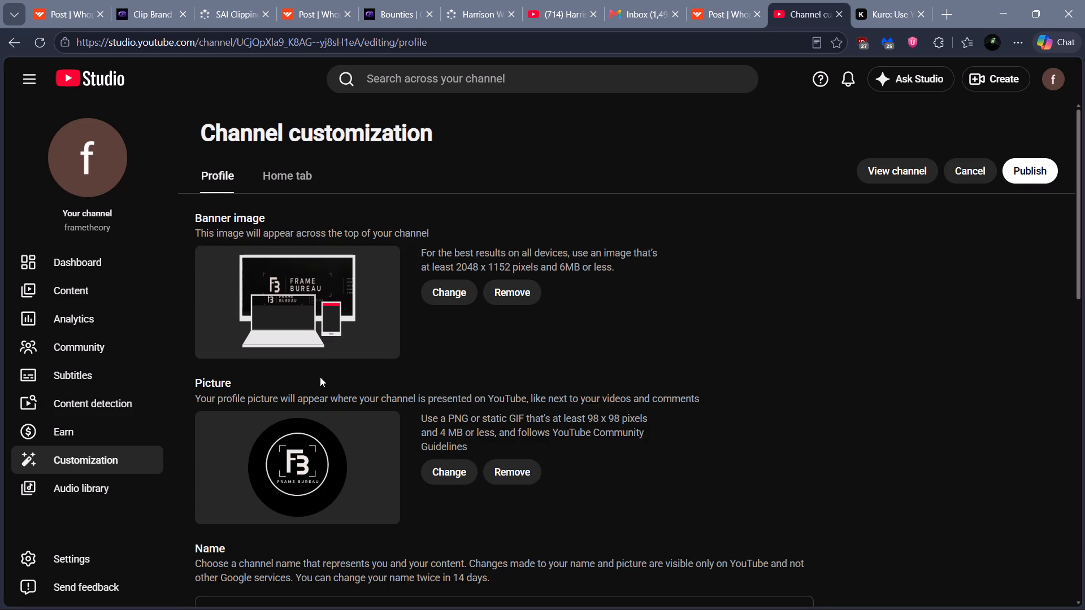
Publish the channel customization changes.
scroll(447, 321, "down", 4)
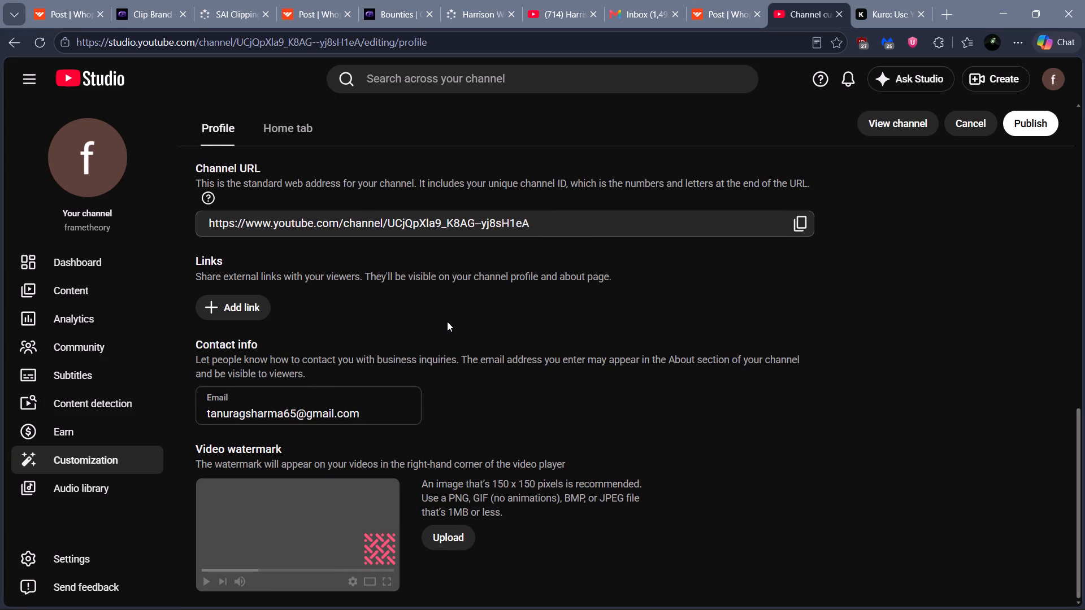
left_click(1039, 132)
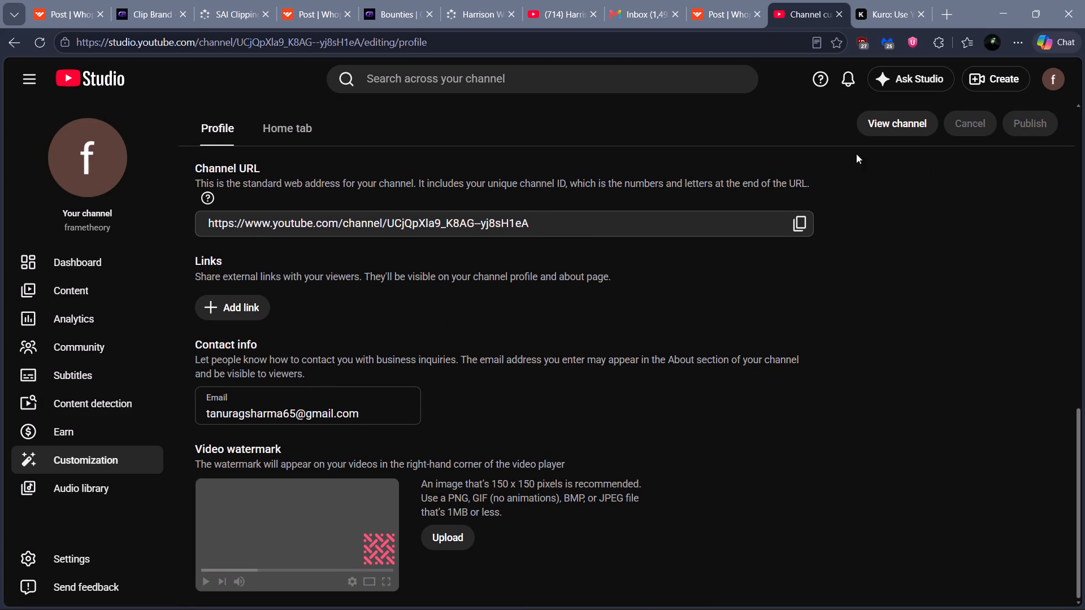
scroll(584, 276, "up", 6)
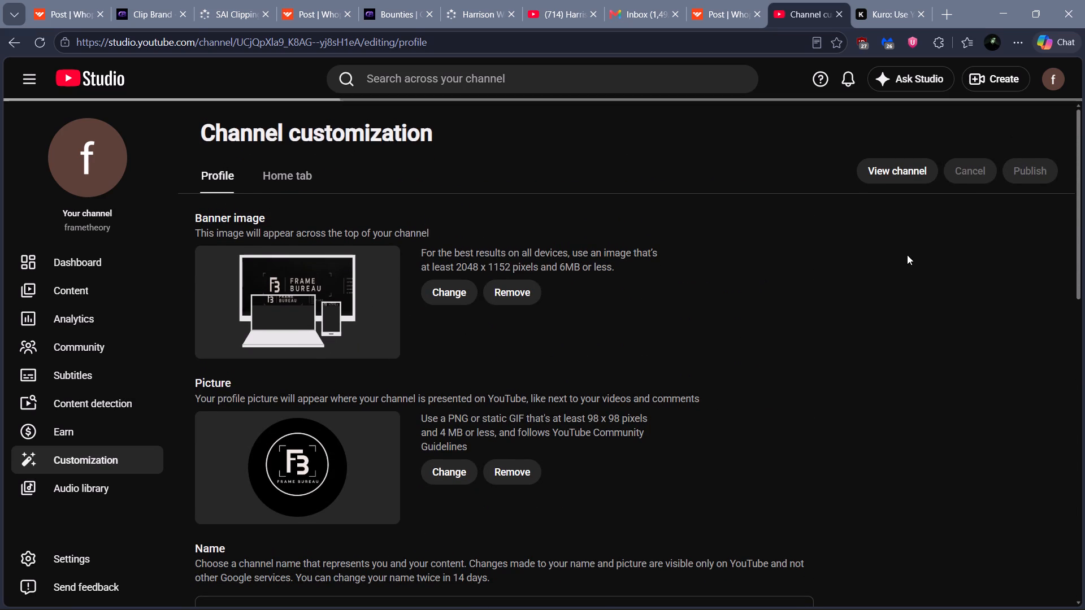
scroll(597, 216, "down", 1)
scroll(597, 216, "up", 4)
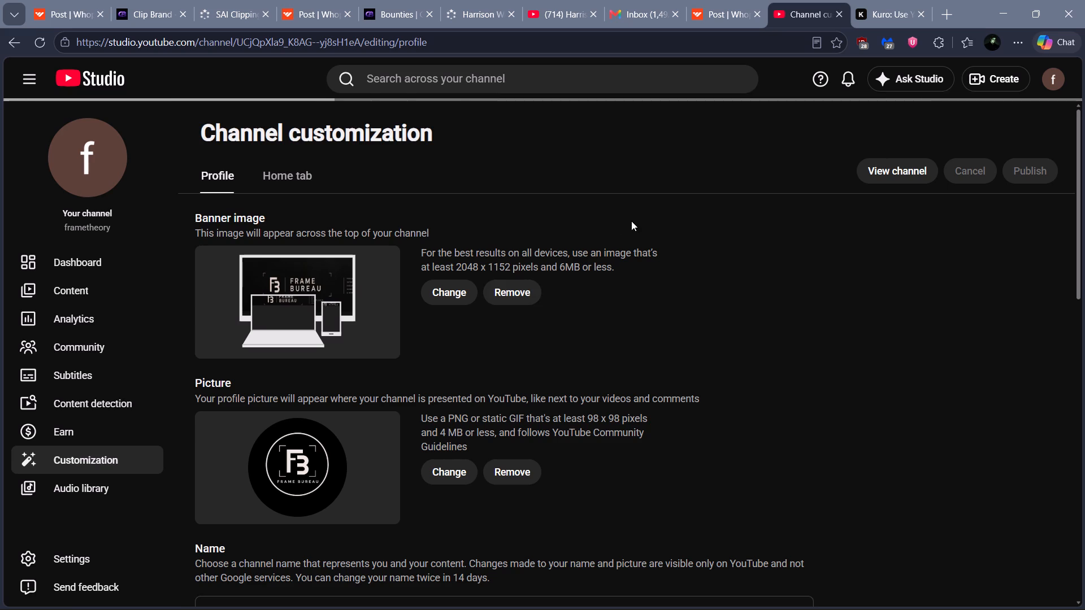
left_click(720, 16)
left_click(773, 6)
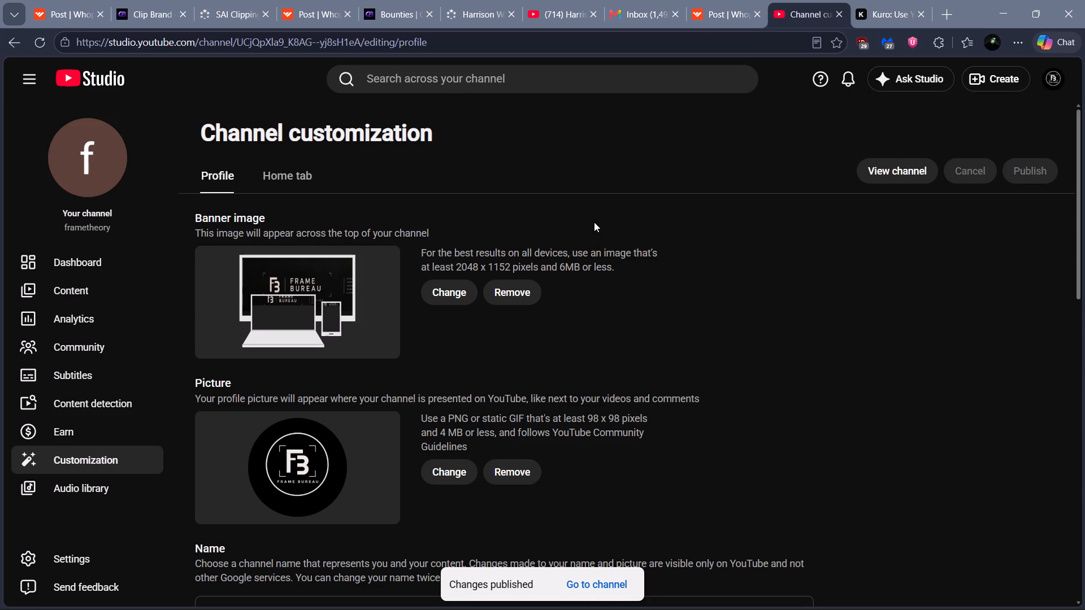
Switch to the Whop post about Shane Gillis clips and close the Kuro browser tab.
left_click(743, 0)
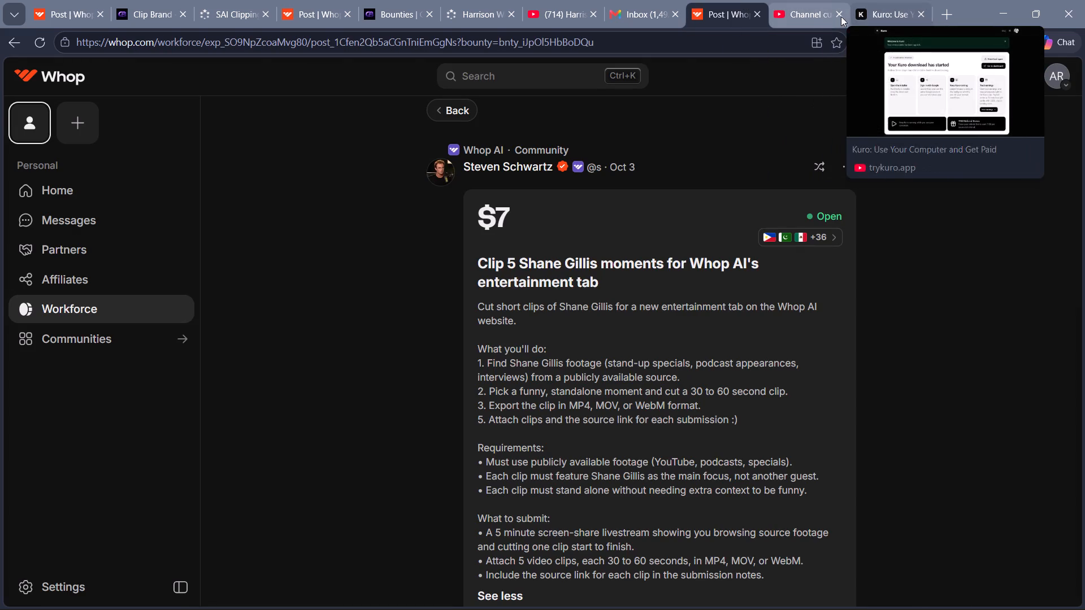
left_click(920, 18)
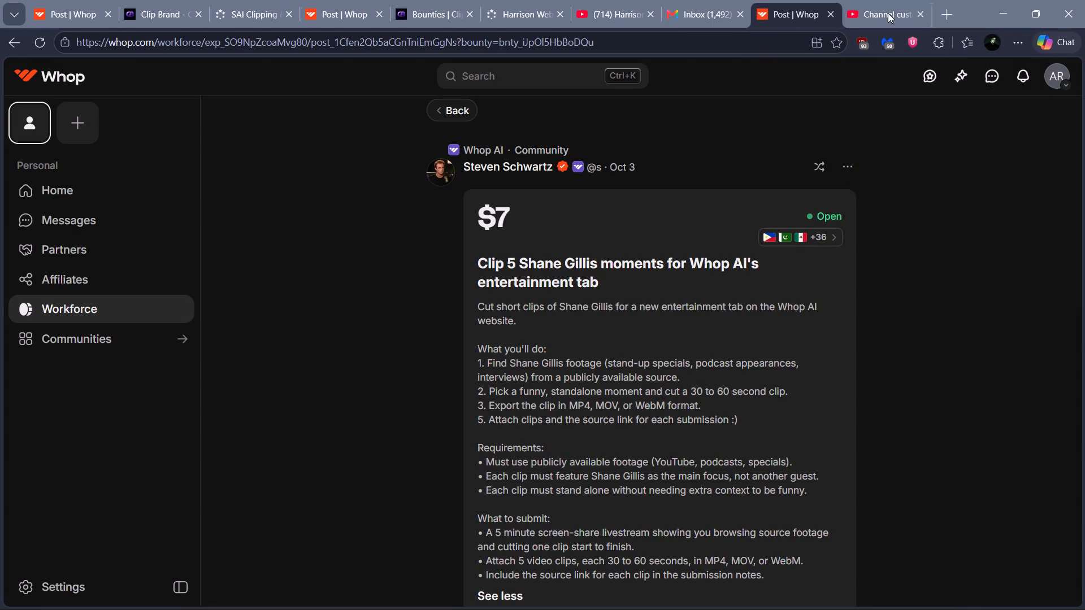
Return to YouTube Studio and open the channel dashboard.
left_click(604, 0)
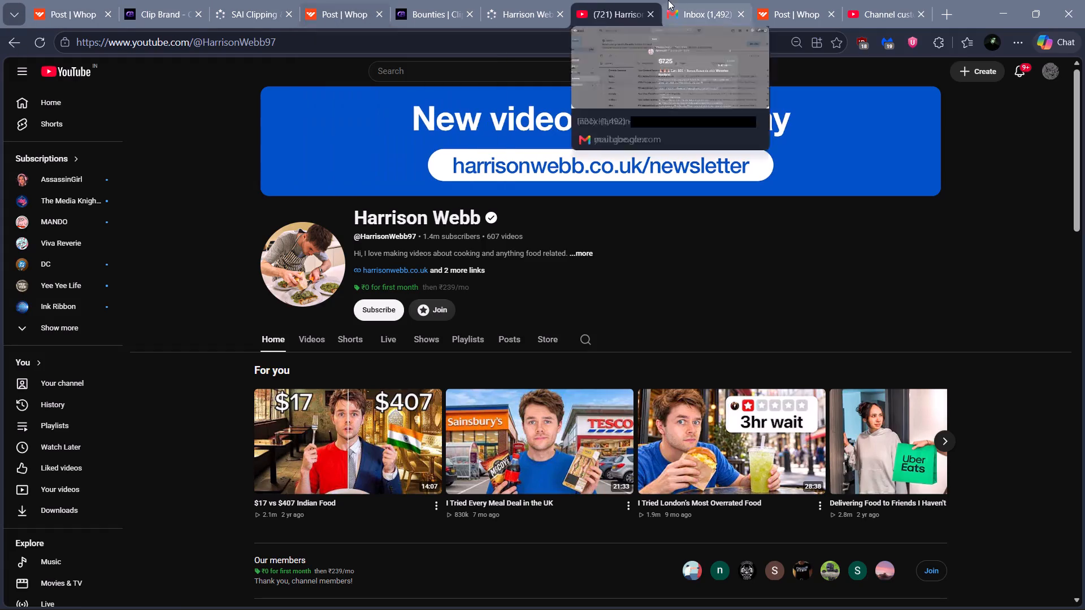
left_click(853, 0)
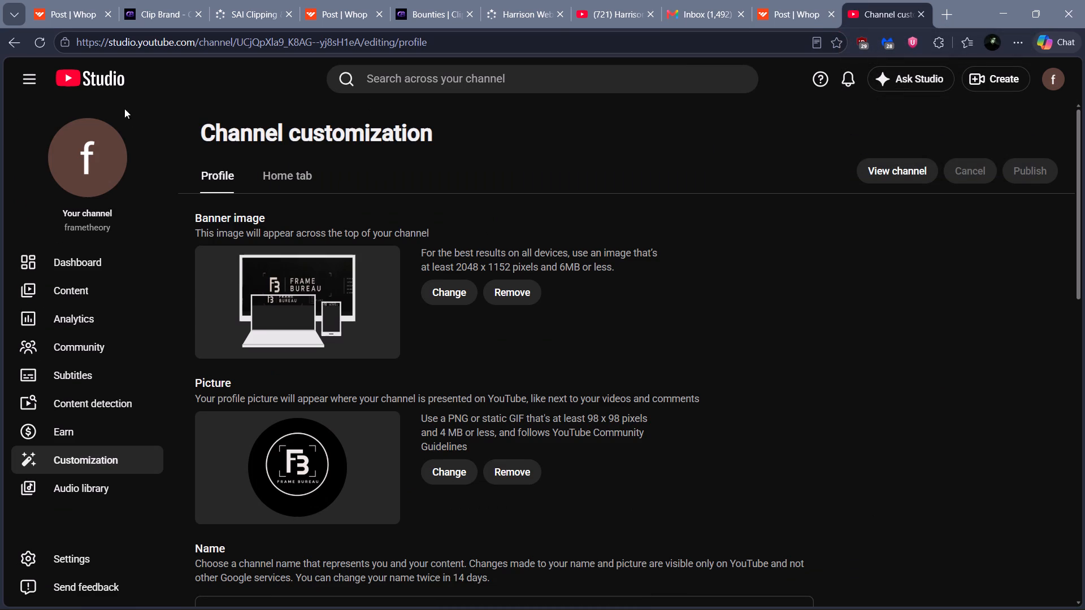
left_click(105, 86)
scroll(454, 308, "down", 1)
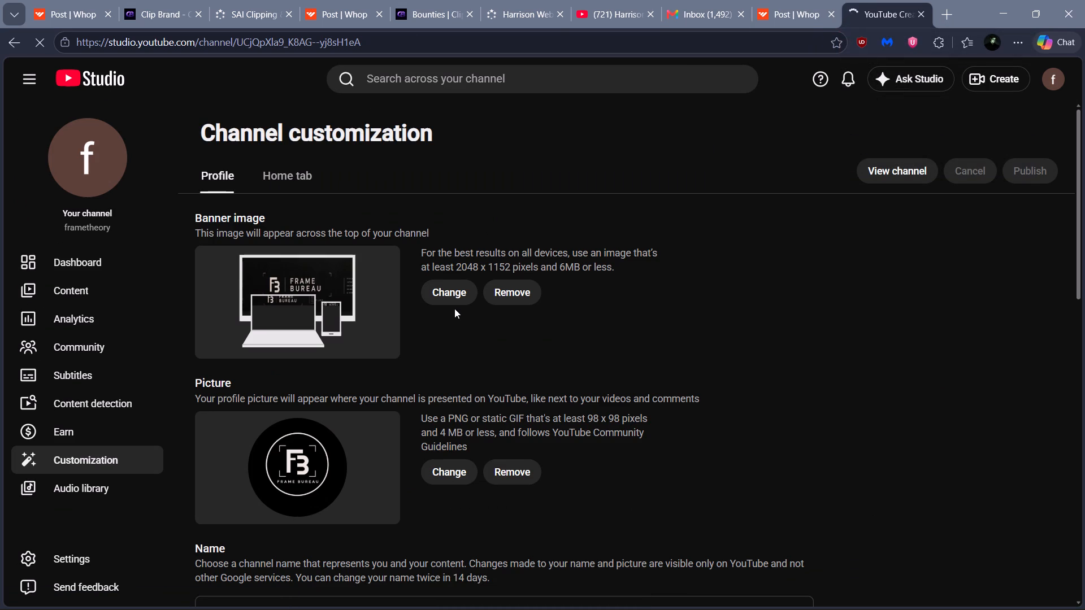
scroll(454, 308, "down", 1)
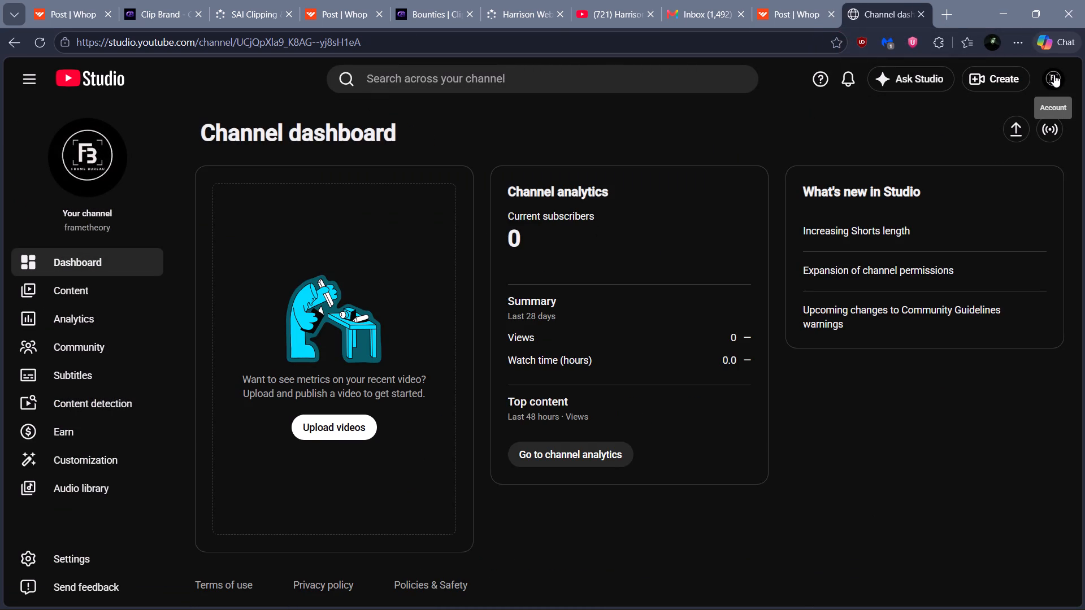
Open the account details, open the frametheory channel page in a new tab, and return to the Studio dashboard.
double_click(1054, 75)
left_click(1054, 75)
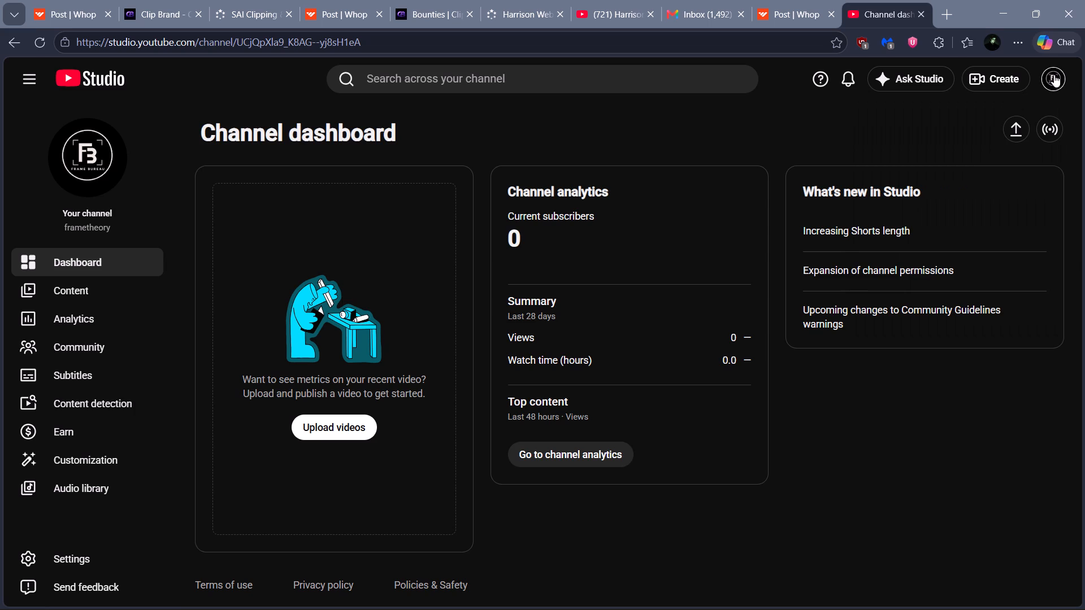
left_click(924, 129)
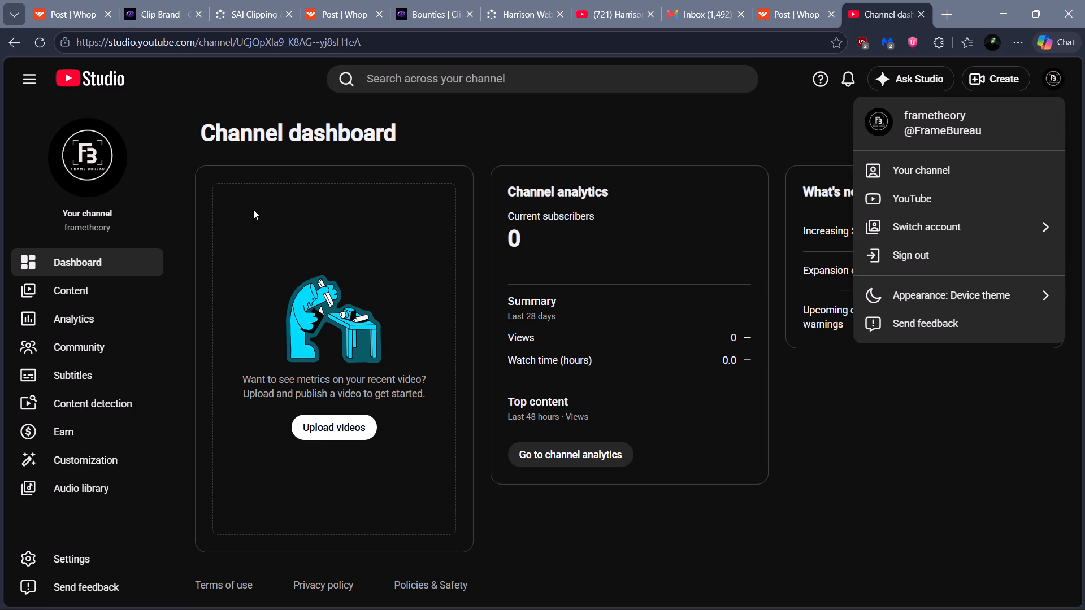
left_click_drag(106, 210, 96, 224)
left_click(96, 224)
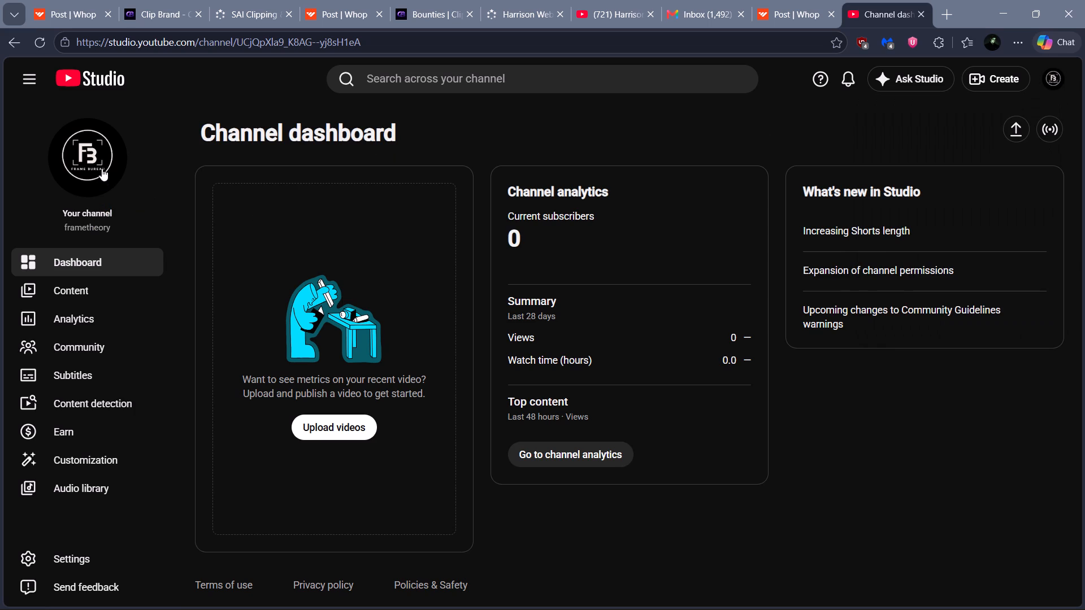
left_click(102, 168)
left_click(810, 0)
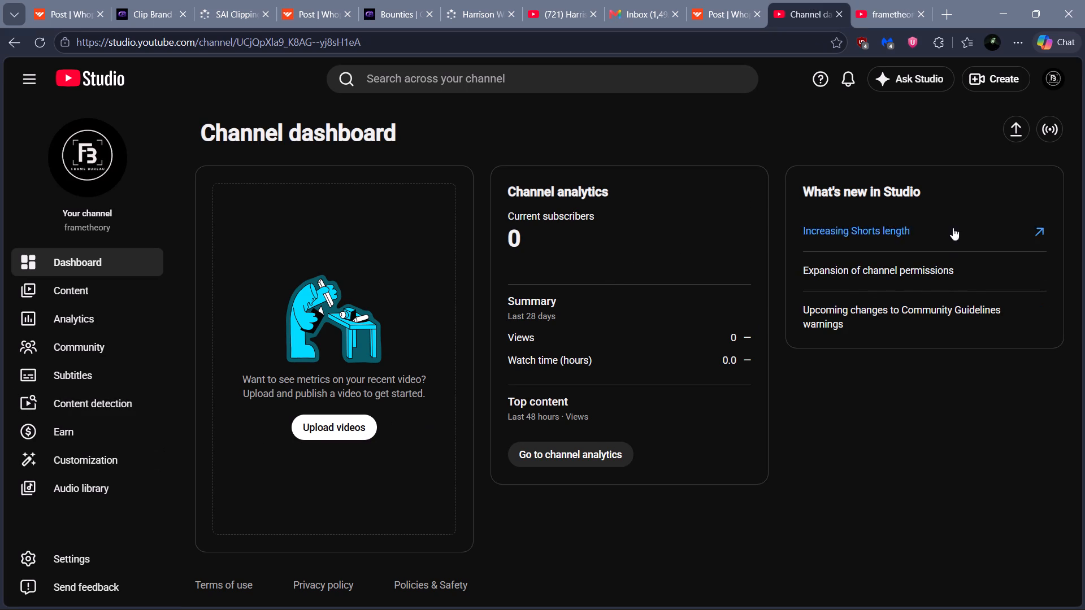
Open the frametheory channel page from the account options and review its full description and channel info.
left_click(1058, 85)
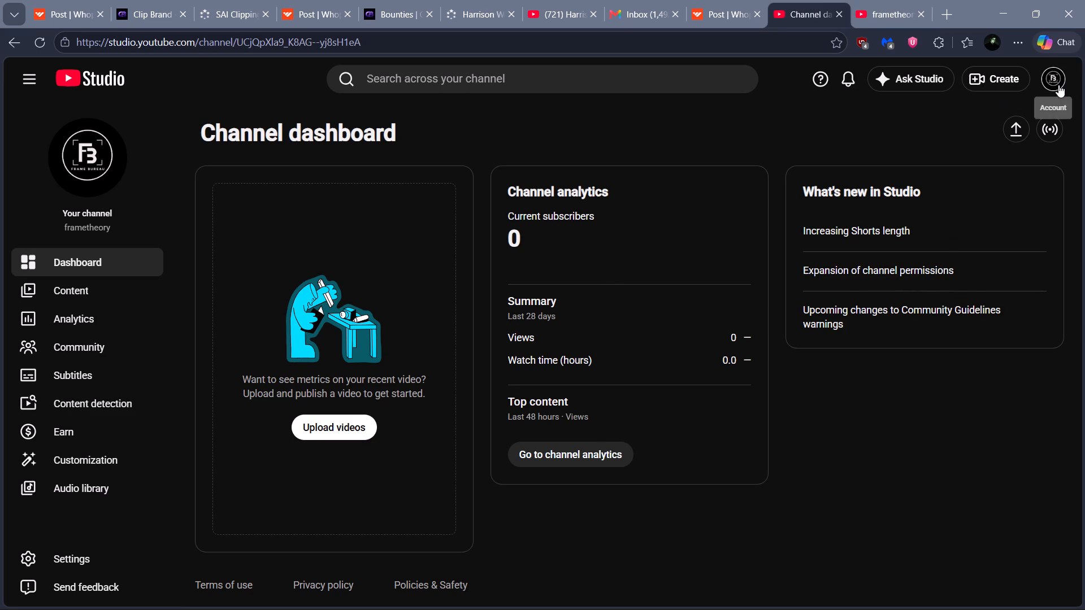
left_click(915, 167)
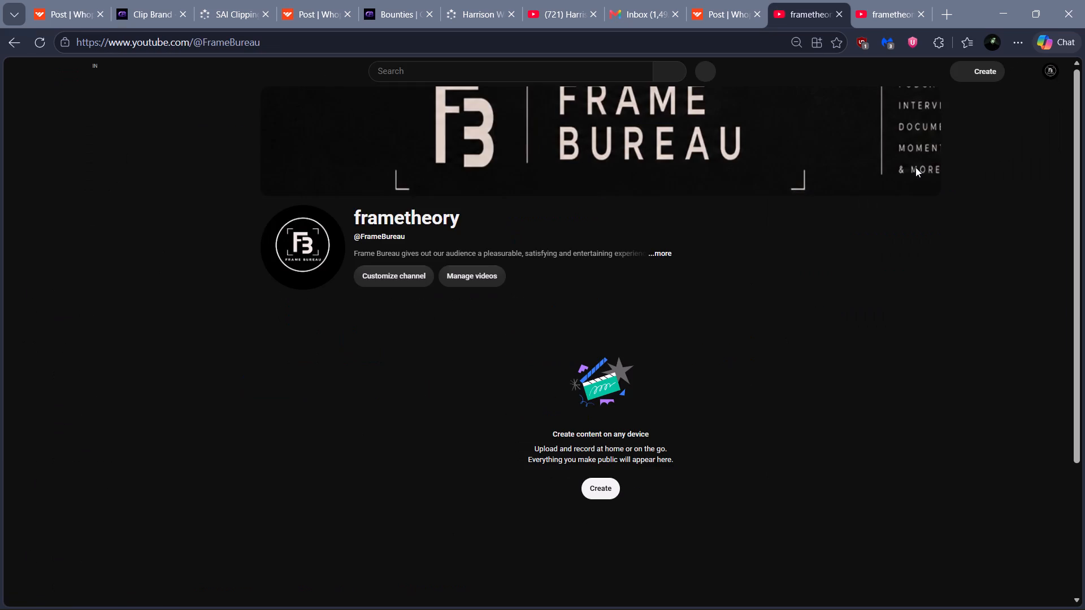
scroll(631, 258, "up", 2)
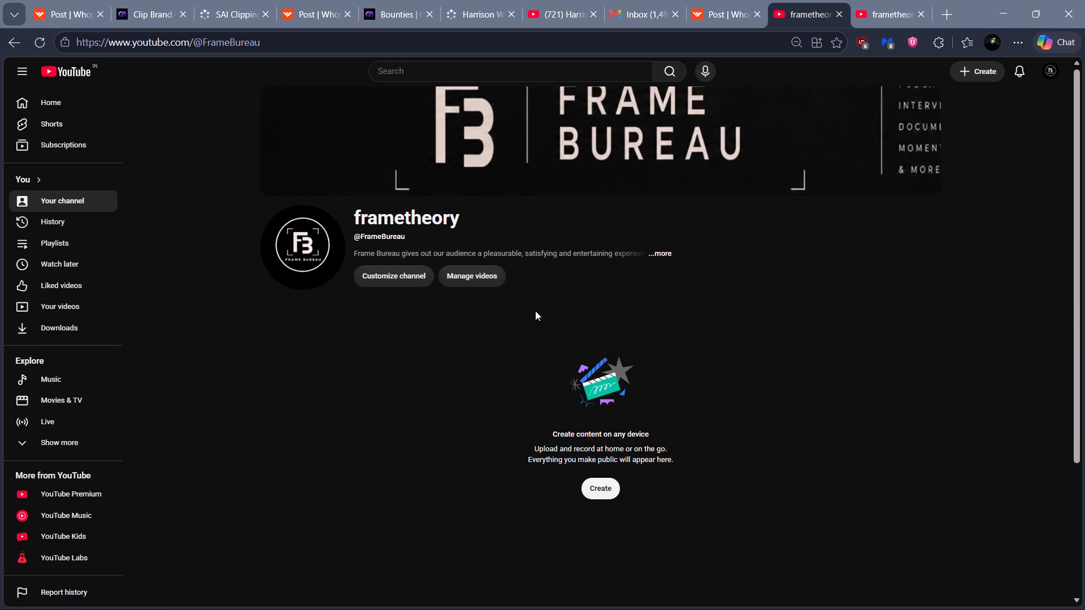
left_click(668, 259)
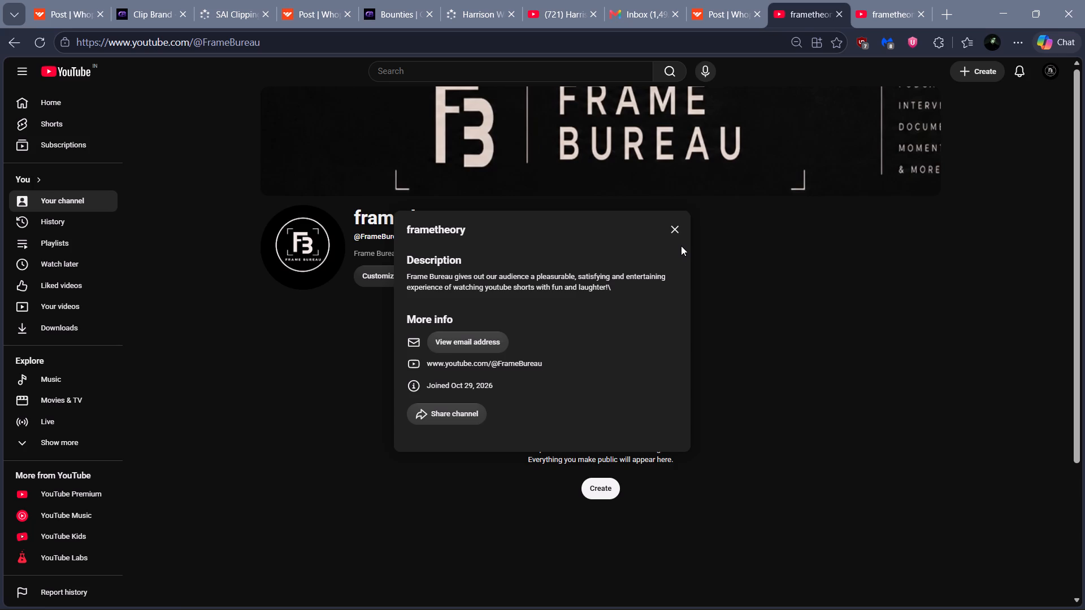
left_click(667, 229)
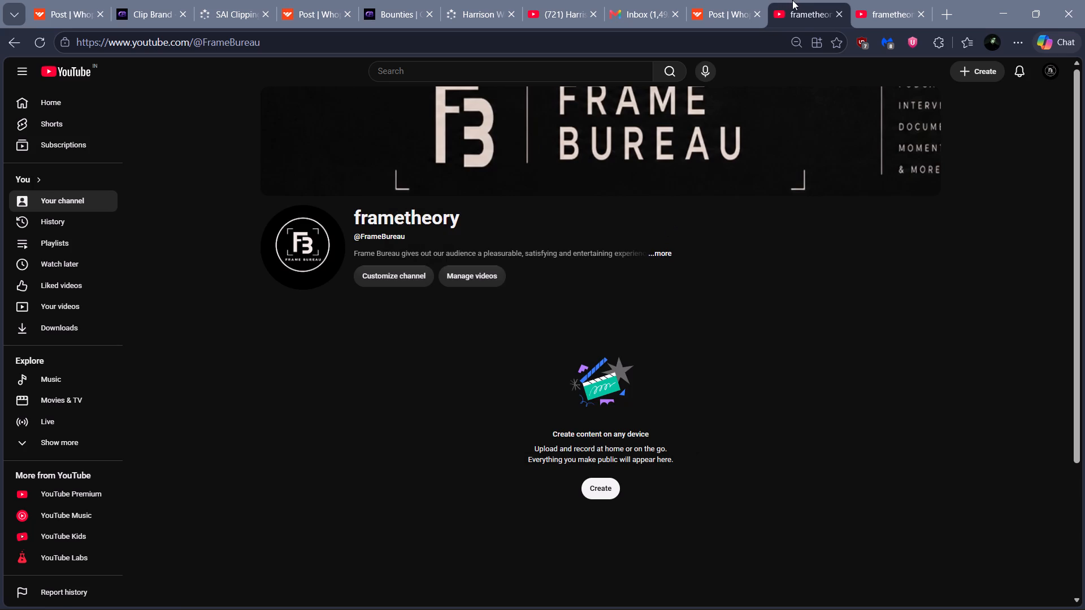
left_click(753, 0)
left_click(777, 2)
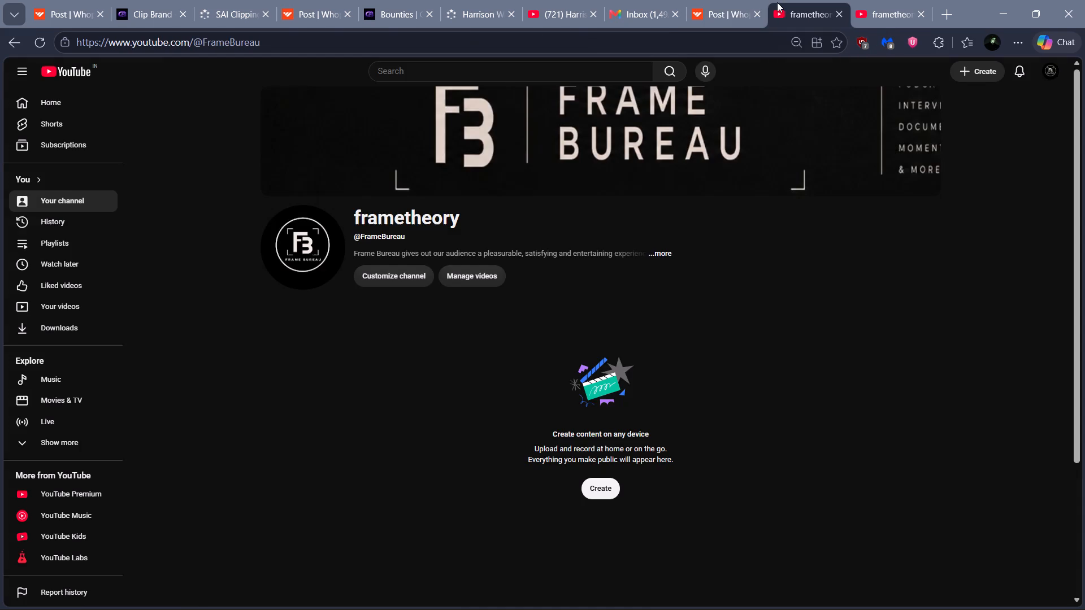
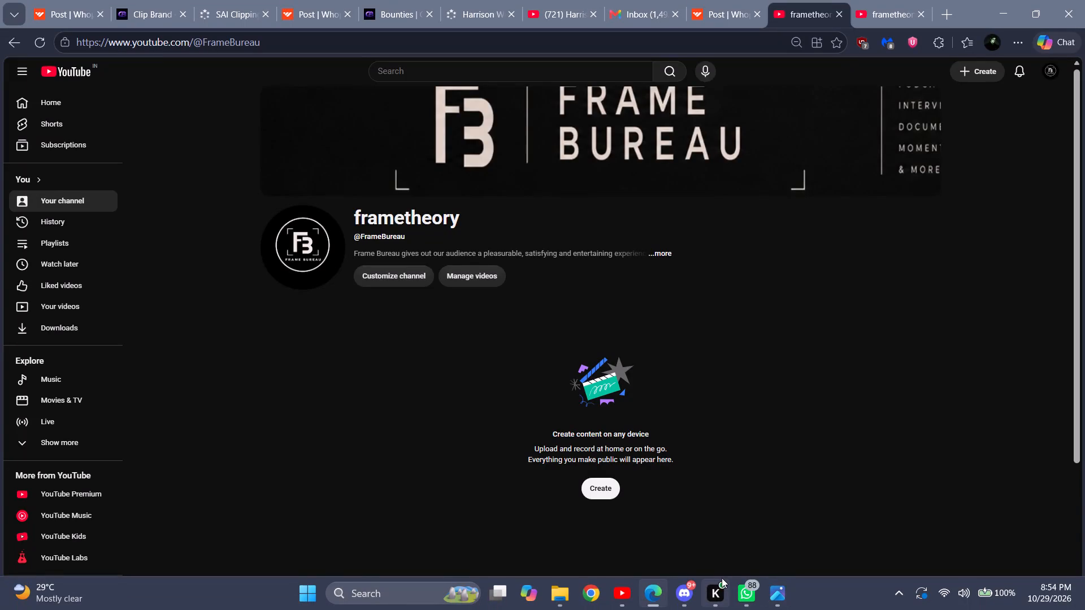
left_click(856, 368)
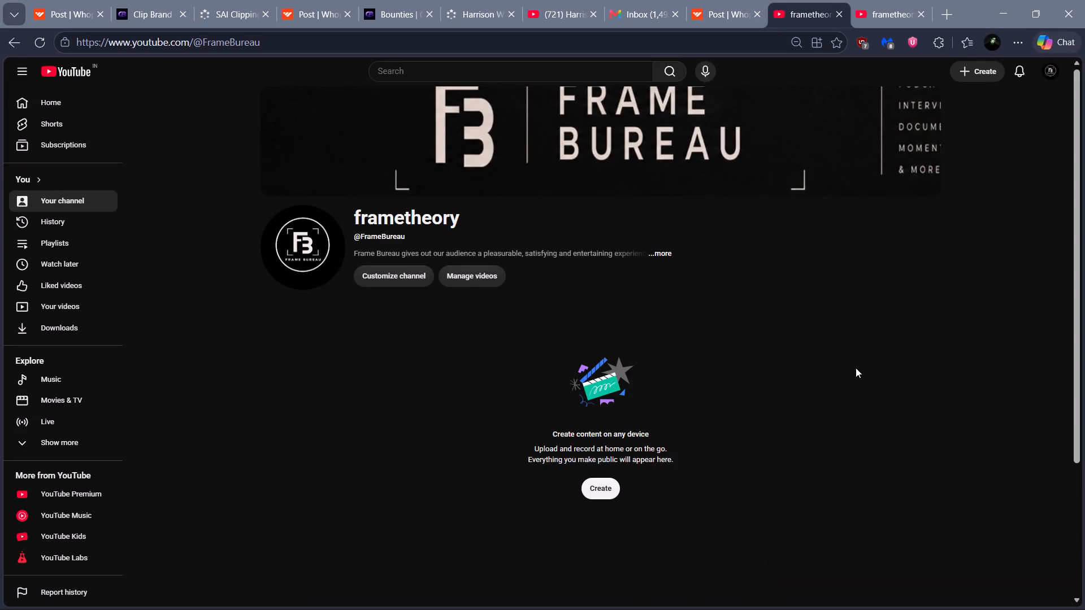